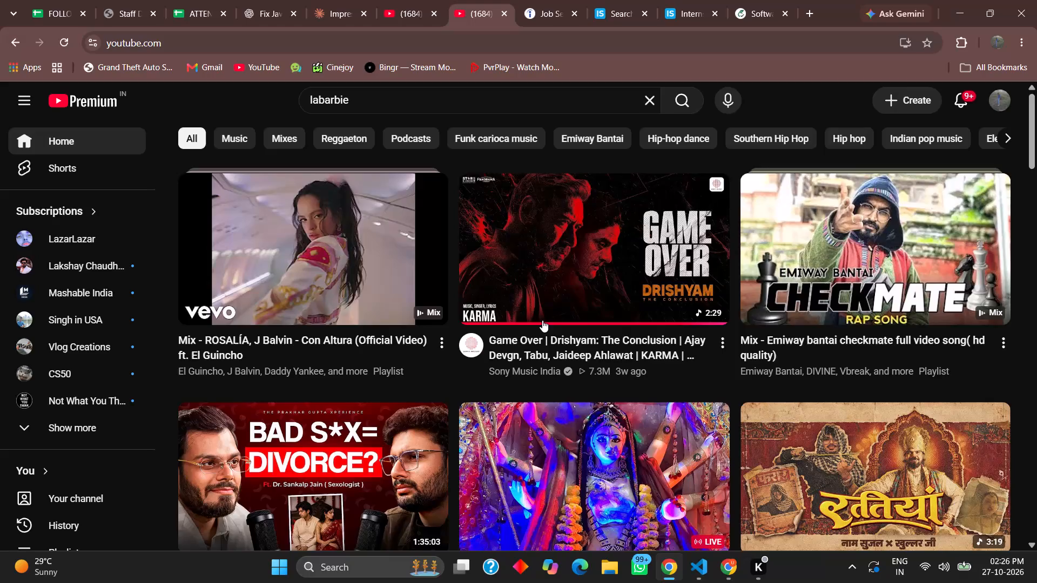
# Play the ROSALÍA, J Balvin "Con Altura" mix from the YouTube home feed.
pyautogui.scroll(-1, 542, 320)
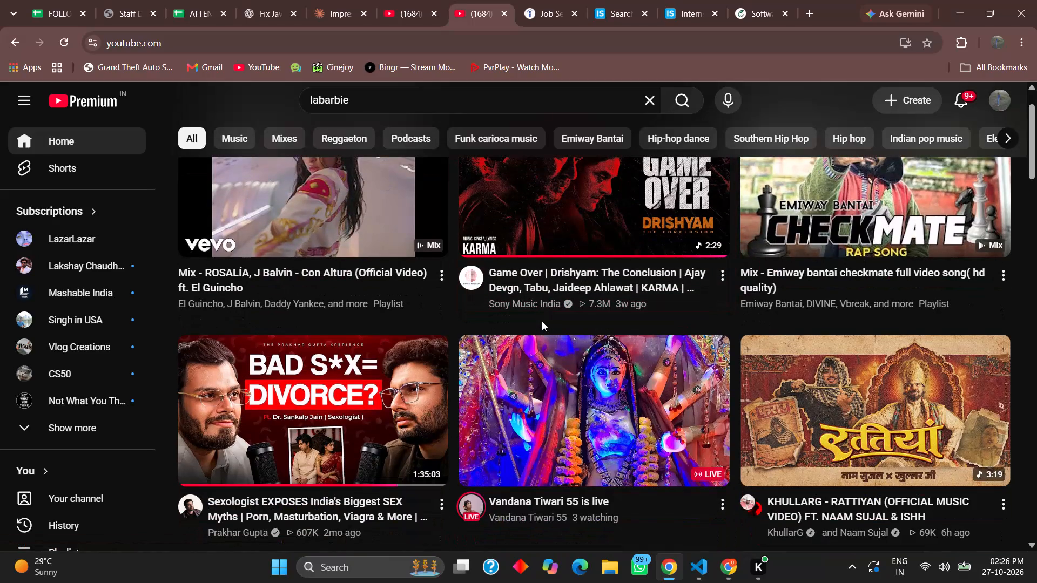
pyautogui.scroll(3, 568, 248)
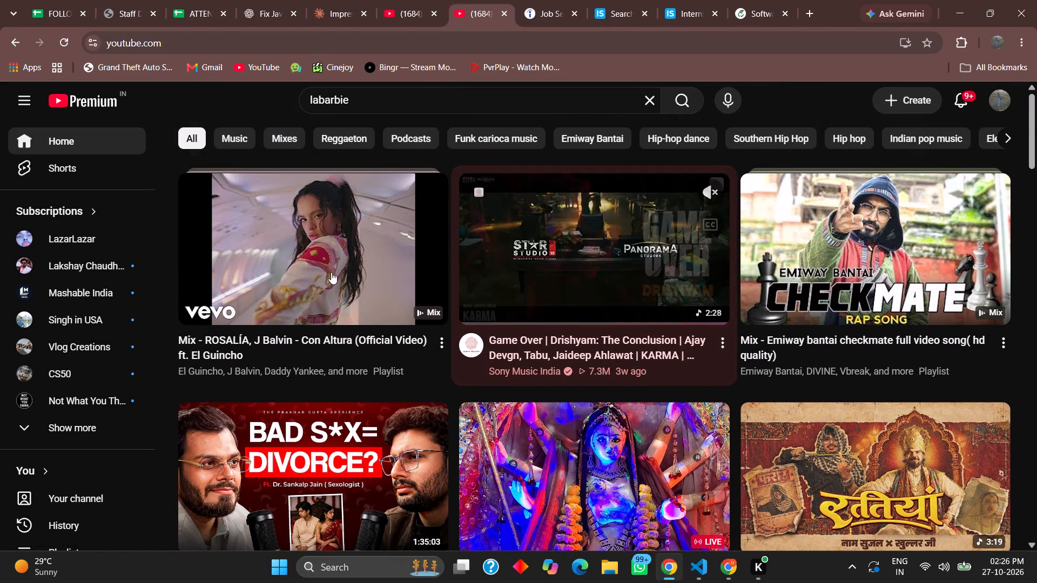
pyautogui.click(329, 272)
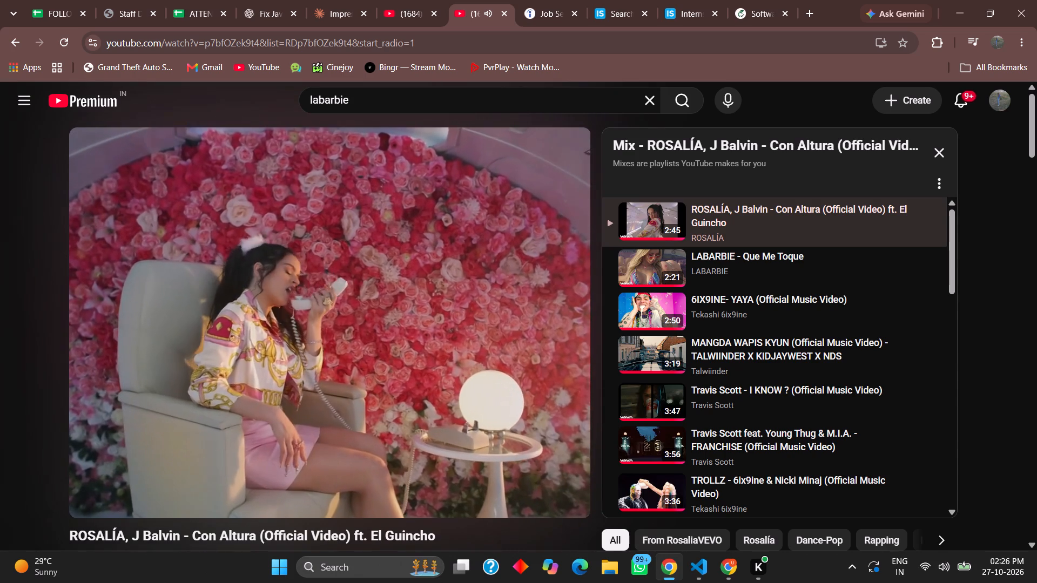
# Switch to the FOLLOW 7 spreadsheet and reload it.
pyautogui.click(51, 0)
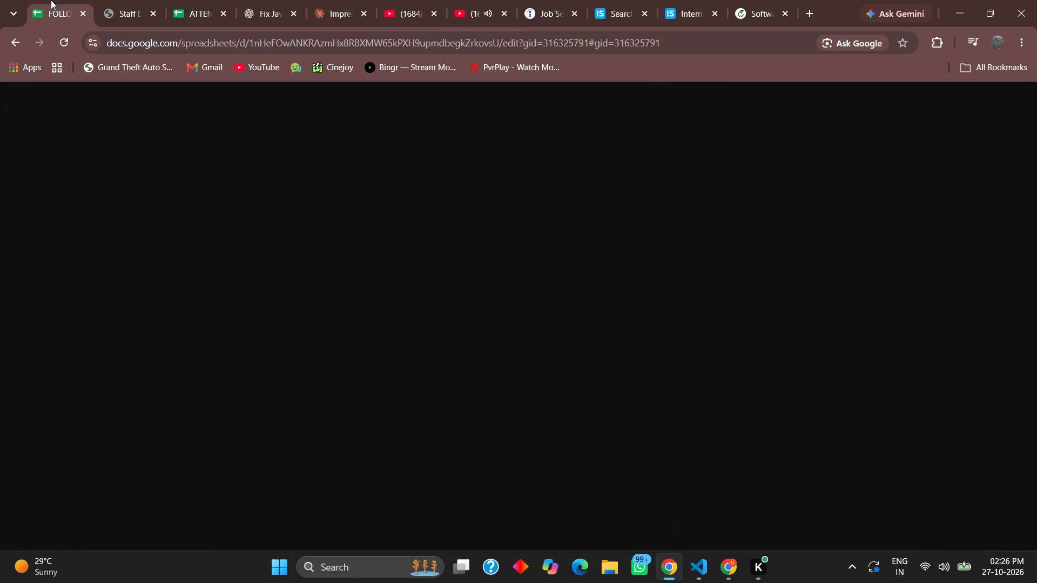
pyautogui.click(186, 0)
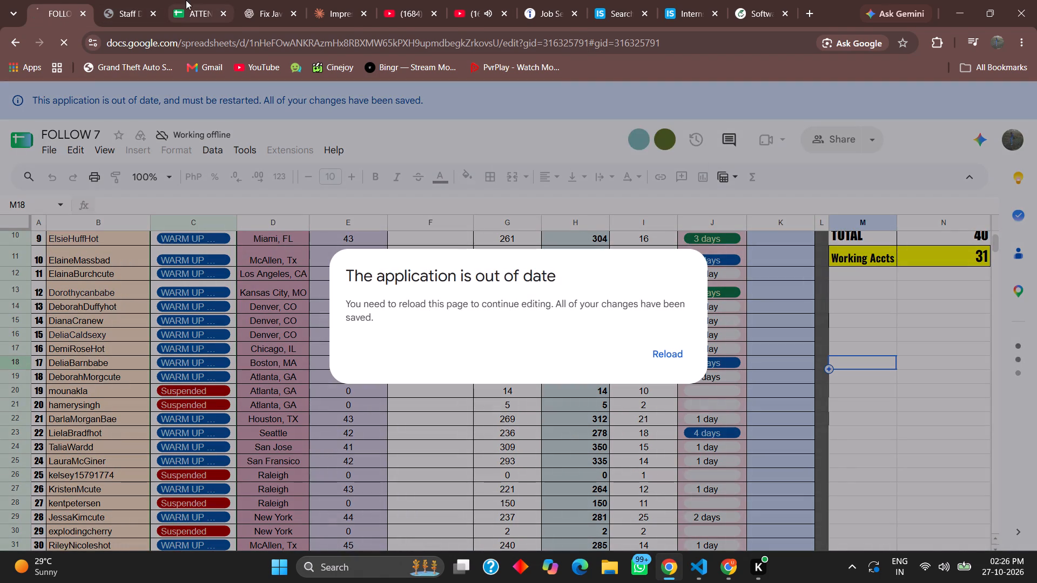
pyautogui.click(39, 0)
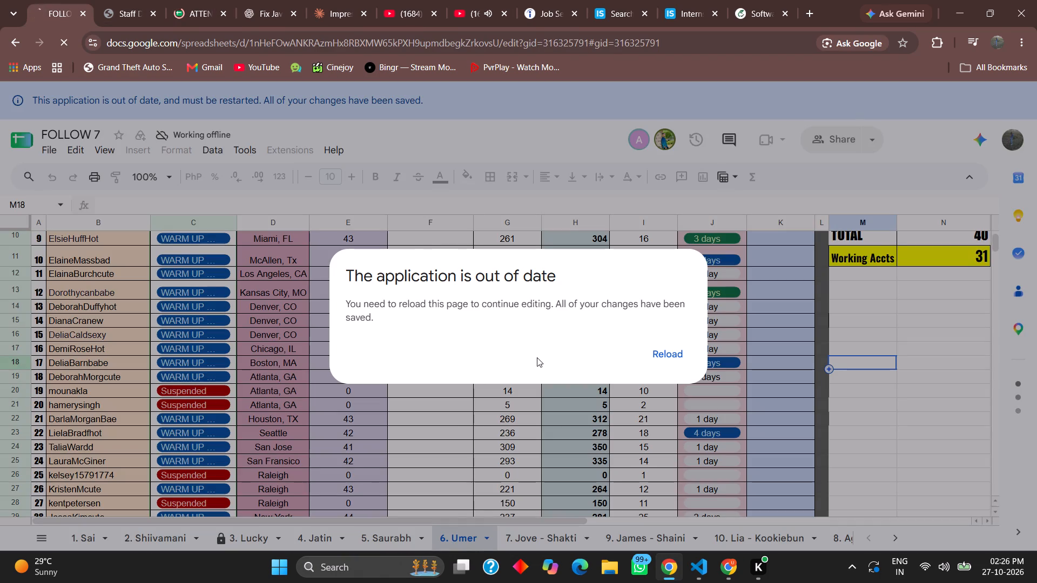
pyautogui.click(675, 354)
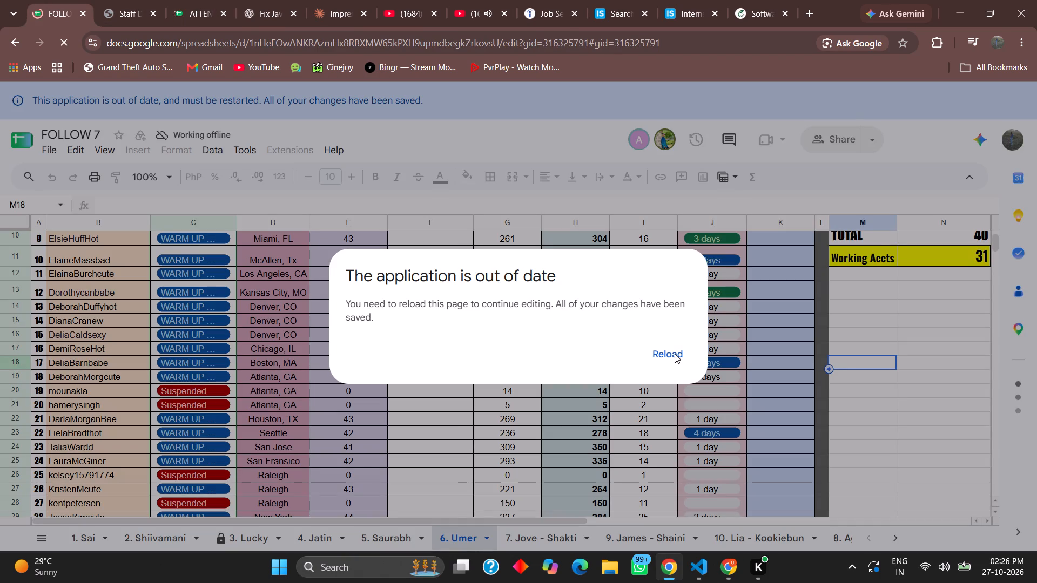
pyautogui.doubleClick(675, 354)
pyautogui.click(675, 354)
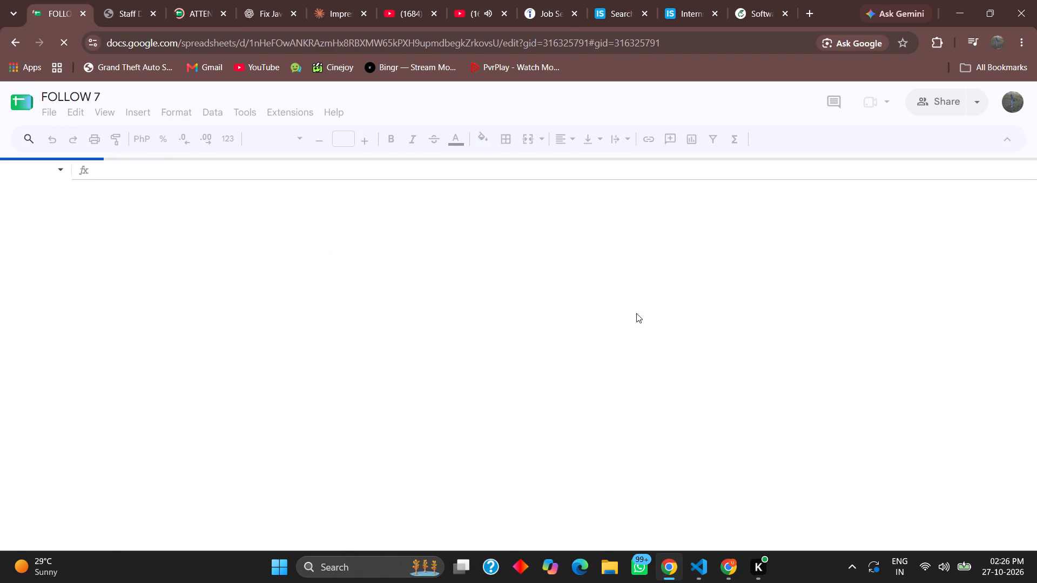
# In the ATTENDANCE (INDIA) spreadsheet, examine the TEAM 7 attendance, hours and account entries for the most recent dates.
pyautogui.click(190, 0)
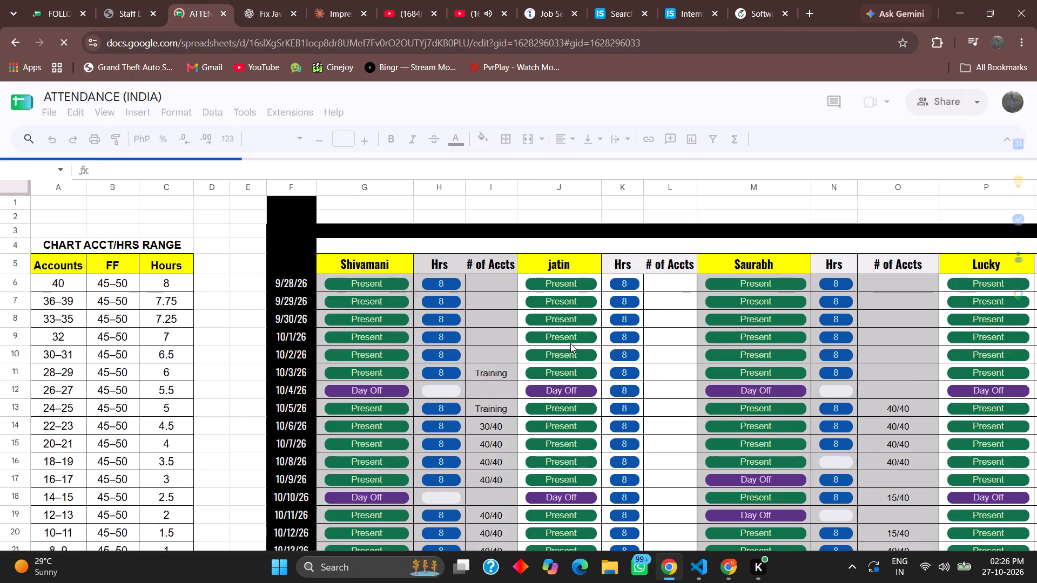
pyautogui.scroll(-3, 570, 343)
pyautogui.hscroll(-6, 515, 376)
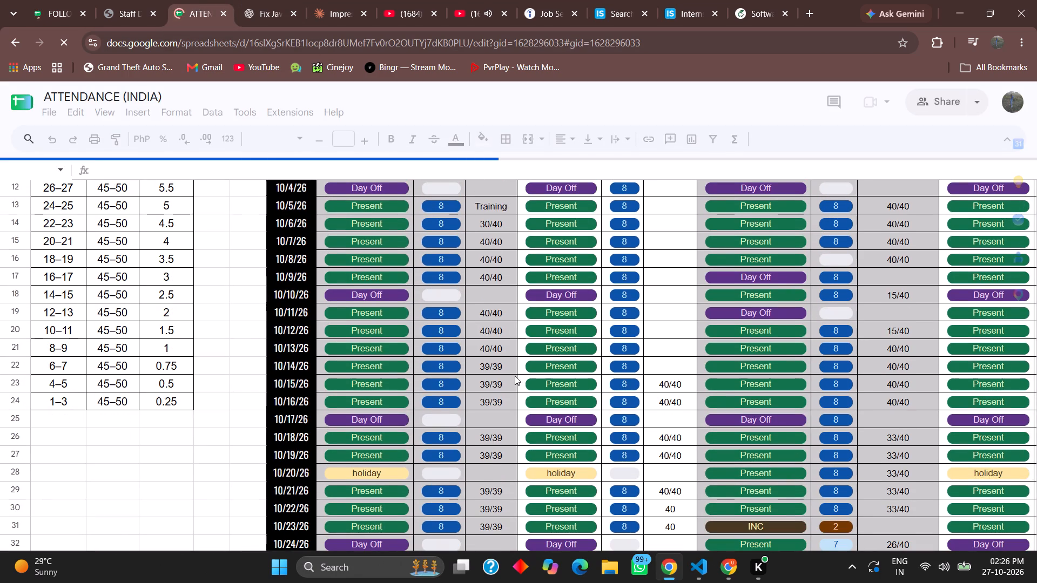
pyautogui.scroll(-1, 515, 376)
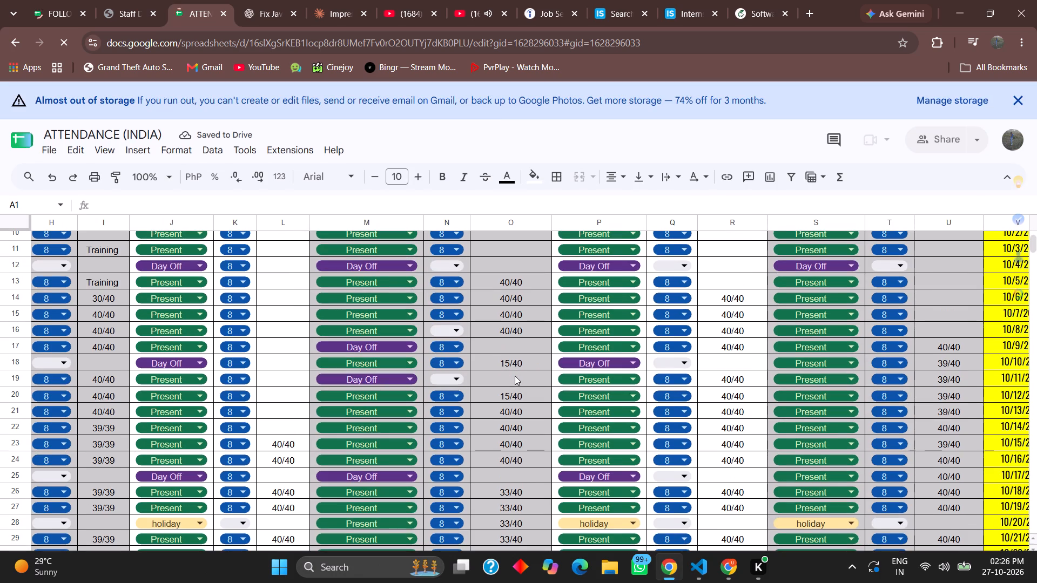
pyautogui.scroll(-2, 515, 376)
pyautogui.hscroll(-2, 515, 376)
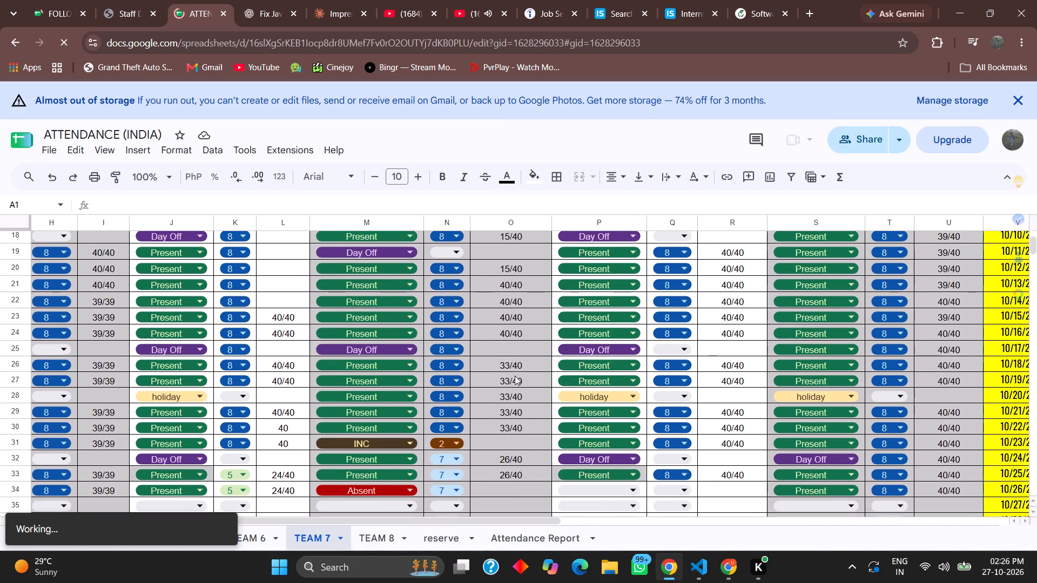
pyautogui.hscroll(-3, 515, 376)
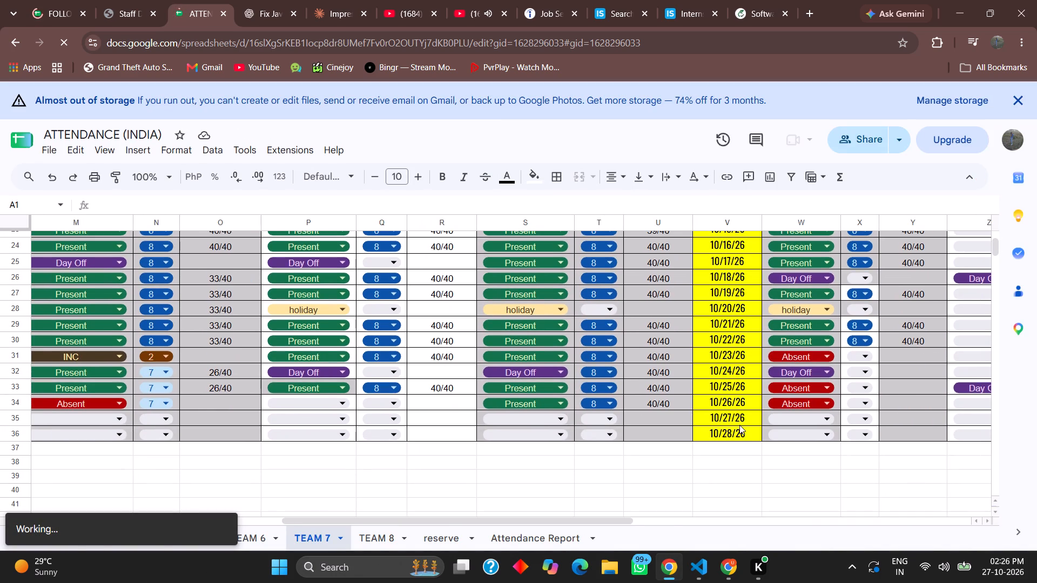
pyautogui.hscroll(-1, 743, 425)
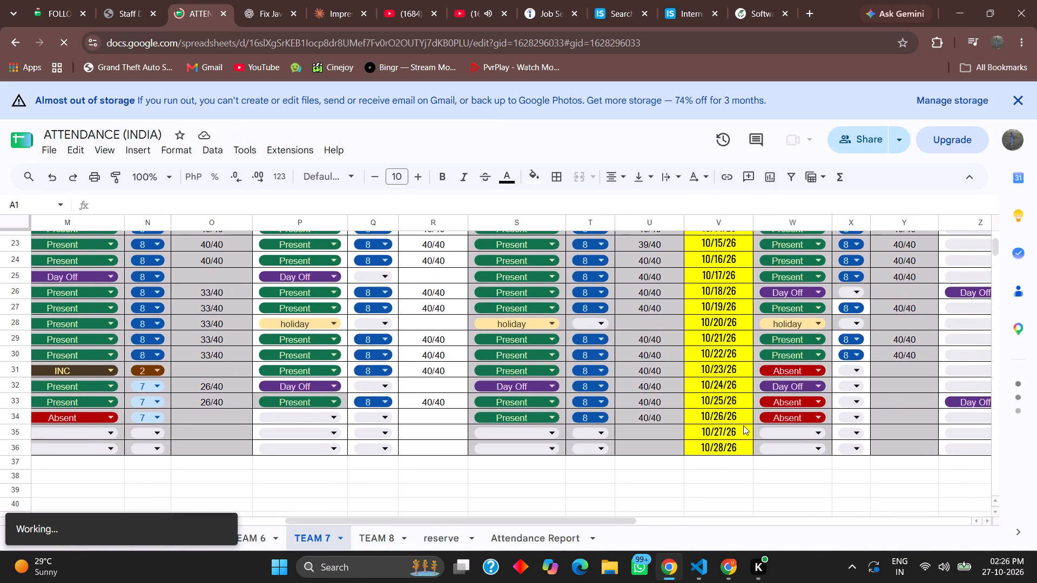
pyautogui.hscroll(-1, 743, 425)
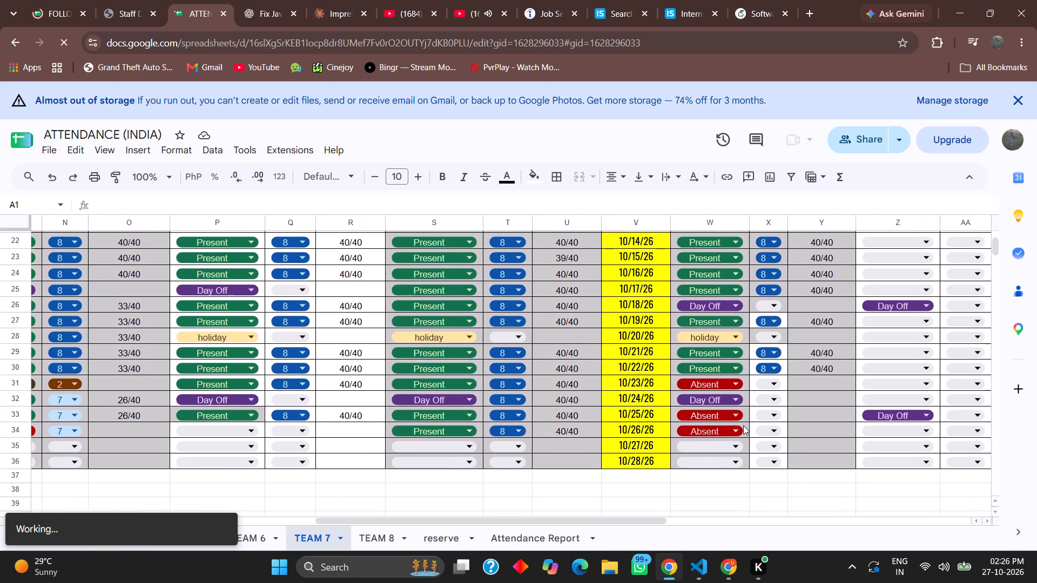
pyautogui.hscroll(-2, 743, 425)
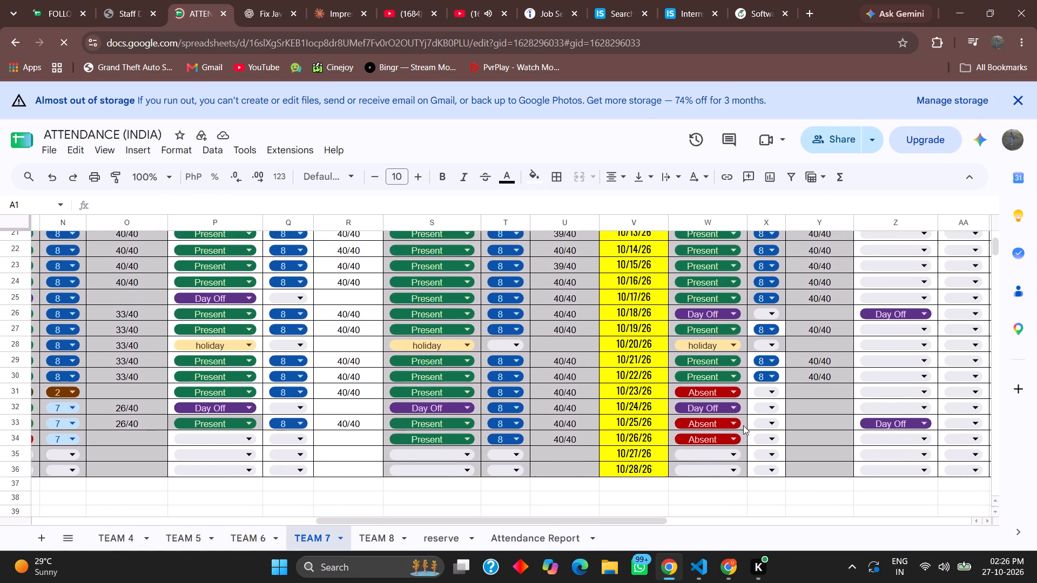
pyautogui.hscroll(-1, 743, 425)
pyautogui.scroll(4, 743, 425)
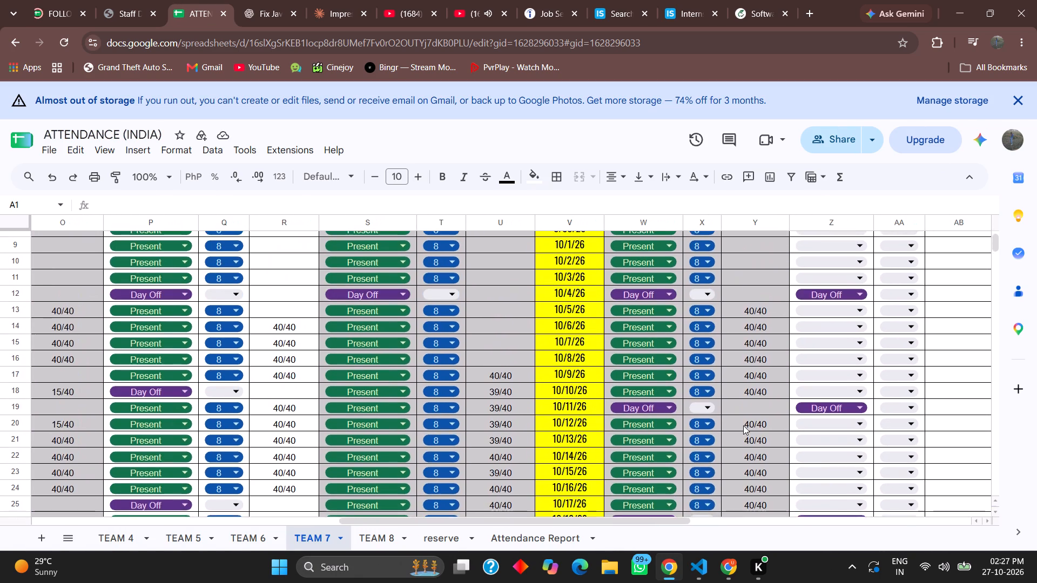
pyautogui.scroll(-1, 743, 425)
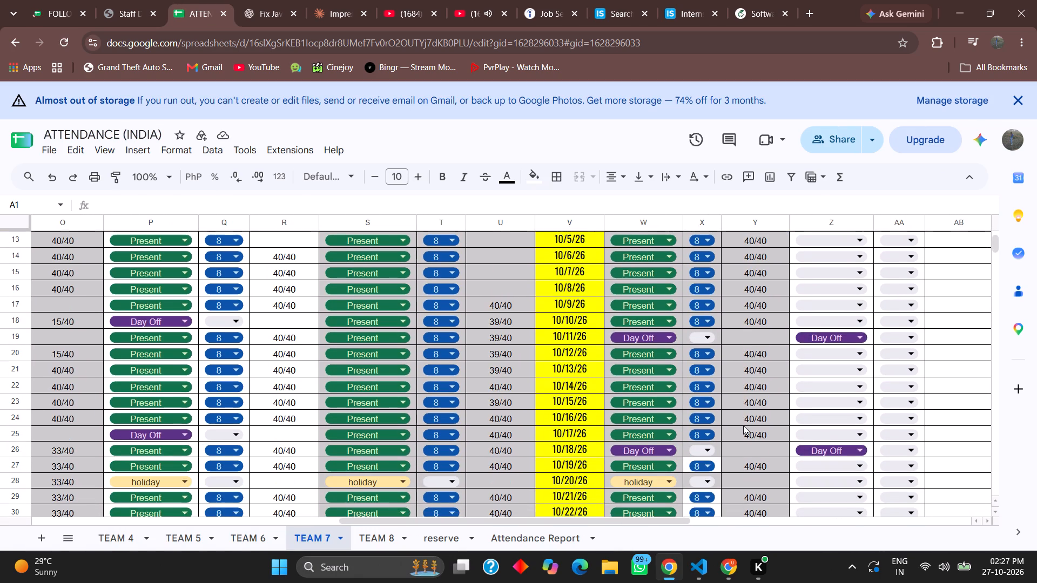
pyautogui.scroll(-5, 743, 425)
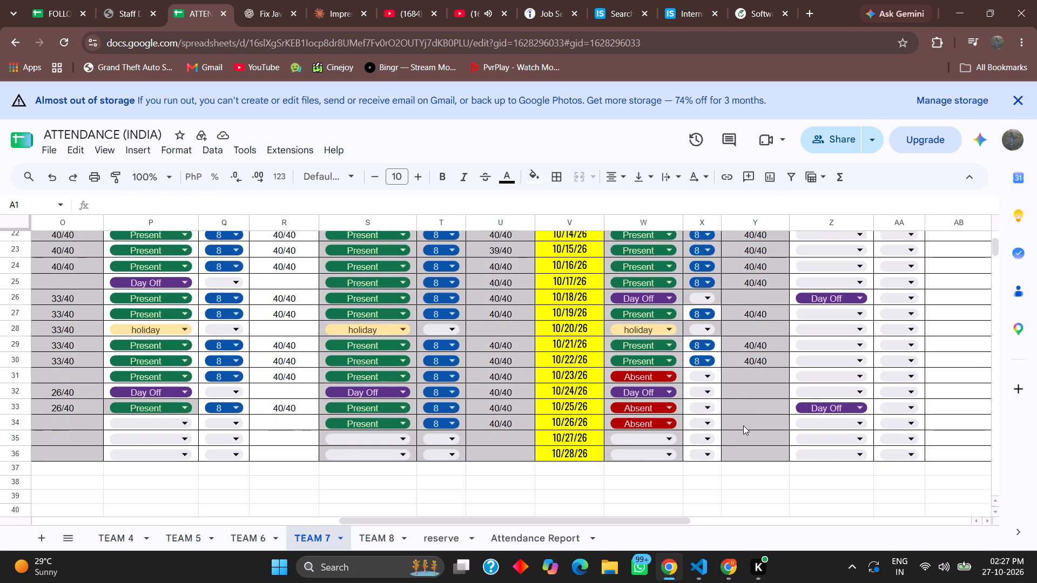
pyautogui.scroll(-1, 743, 425)
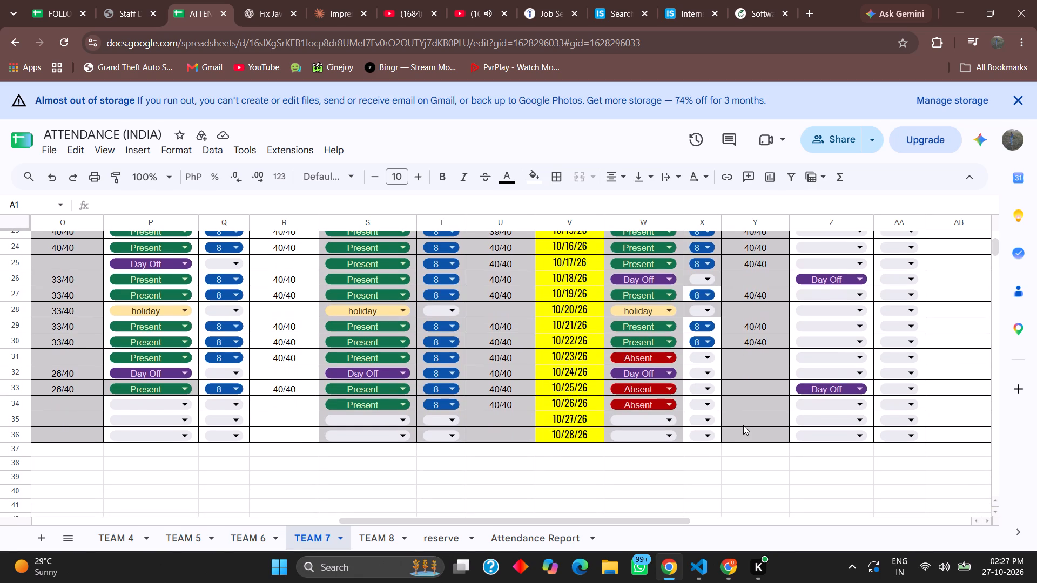
pyautogui.hscroll(-1, 743, 425)
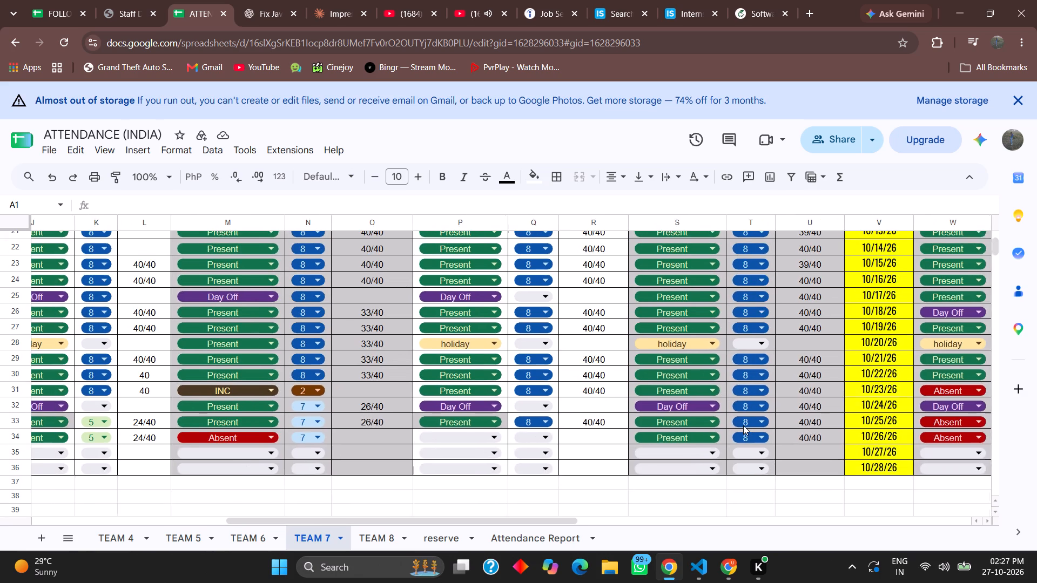
pyautogui.hscroll(-1, 743, 425)
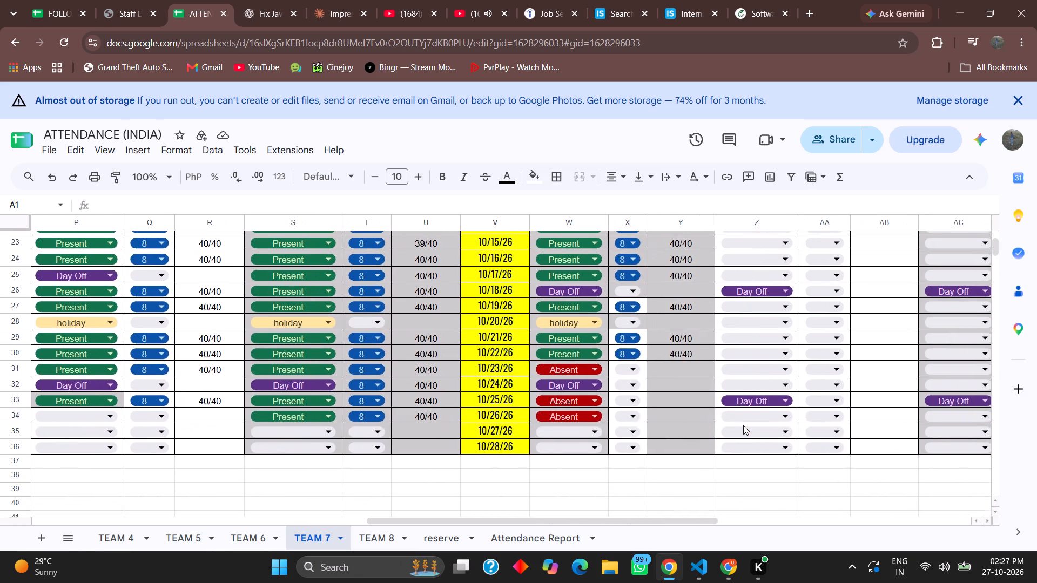
pyautogui.hscroll(-1, 743, 425)
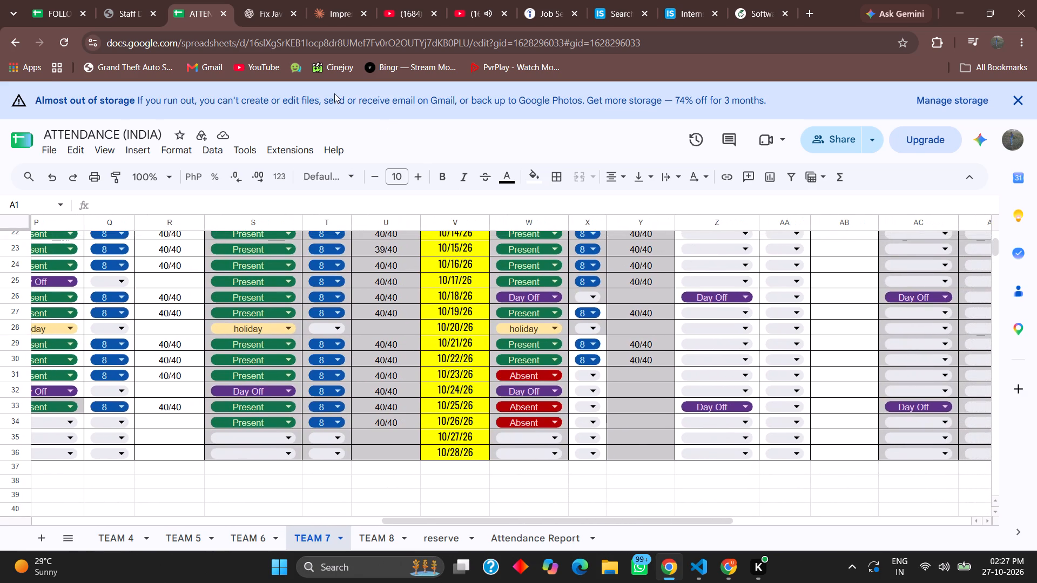
# On the 6. Umer sheet of FOLLOW 7, set Current No. FF for account 2 (row 3) to 334.
pyautogui.click(55, 0)
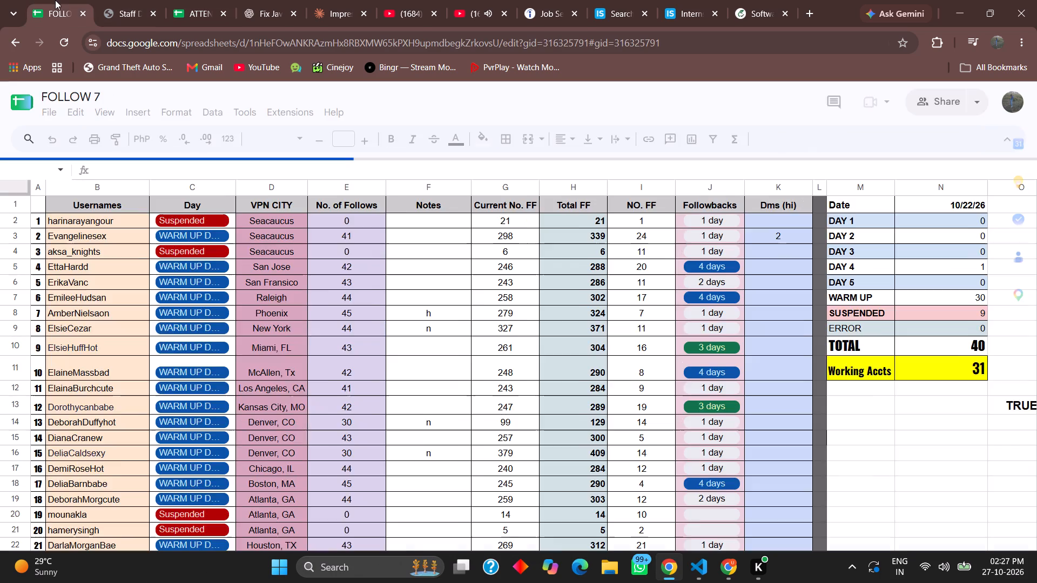
pyautogui.scroll(-7, 368, 320)
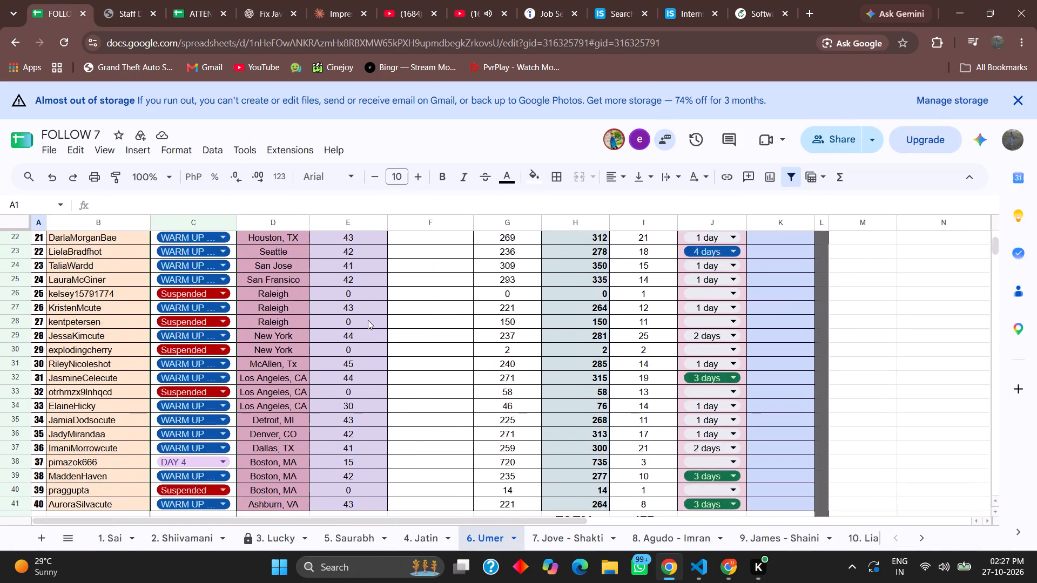
pyautogui.hscroll(2, 368, 320)
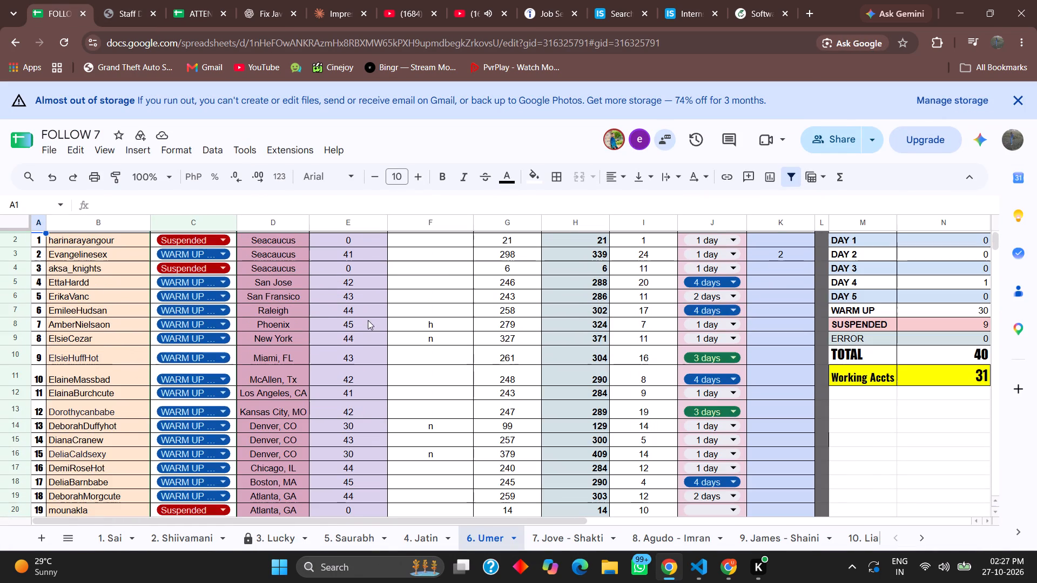
pyautogui.hscroll(3, 368, 320)
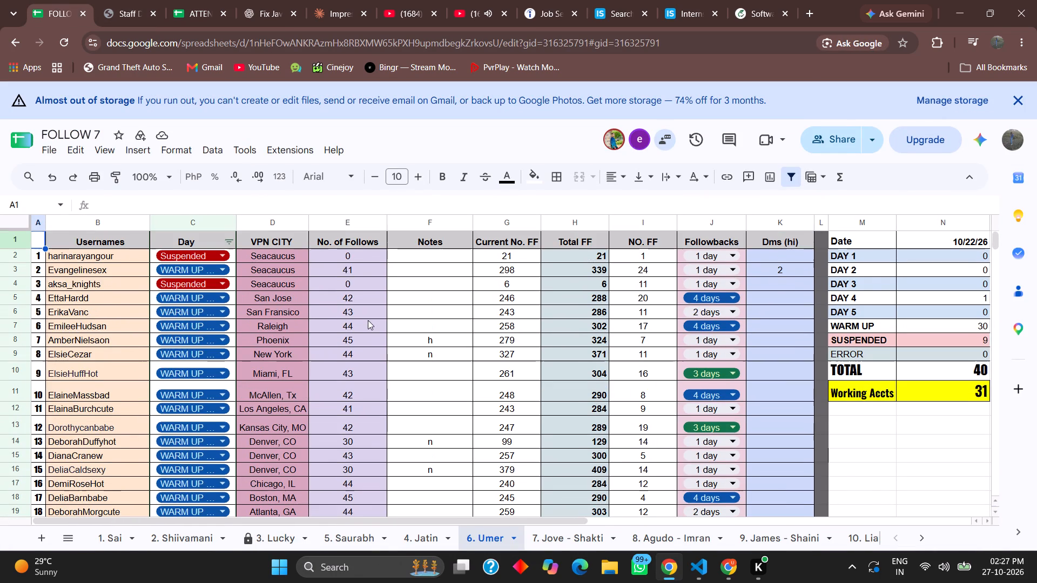
pyautogui.scroll(1, 368, 320)
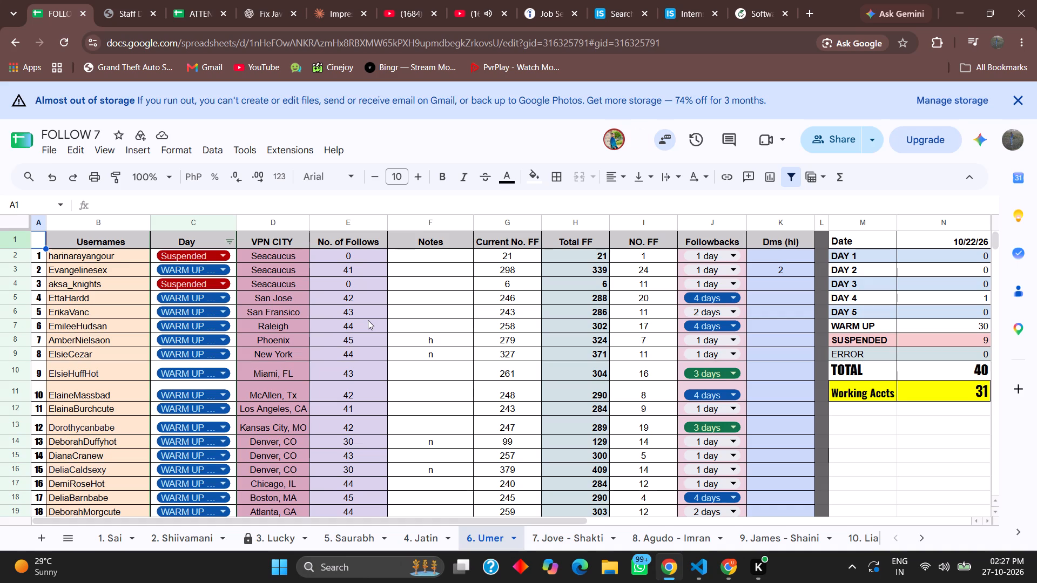
pyautogui.click(273, 268)
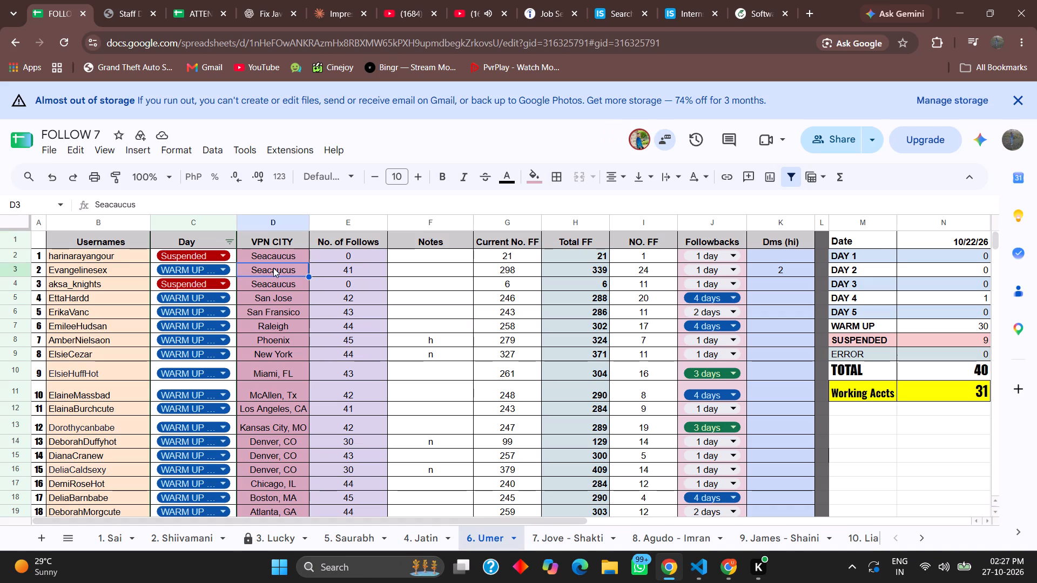
pyautogui.press('Right')
pyautogui.press('Right')
pyautogui.press('Right')
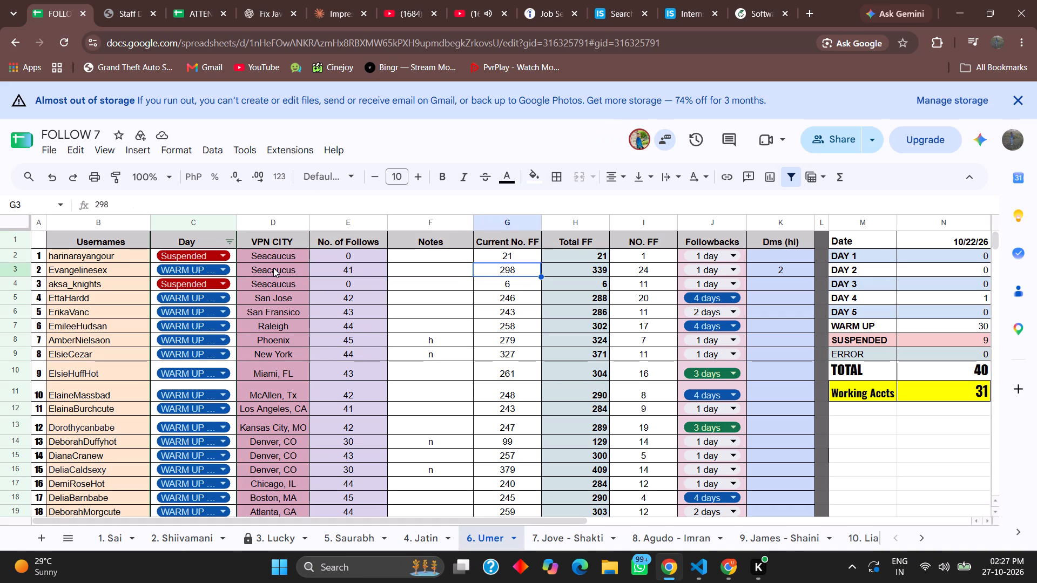
pyautogui.press('Right')
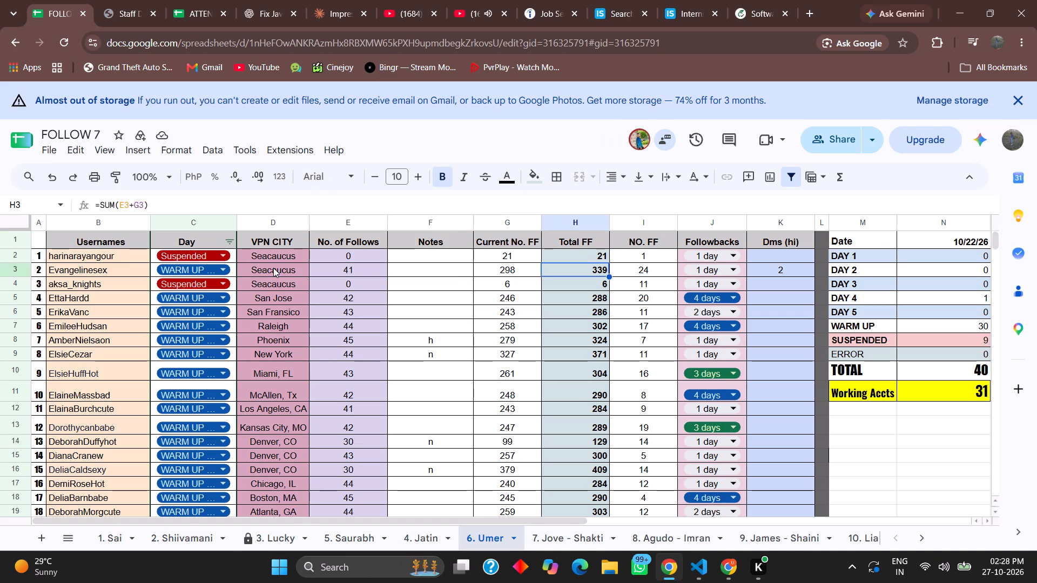
pyautogui.press('Left')
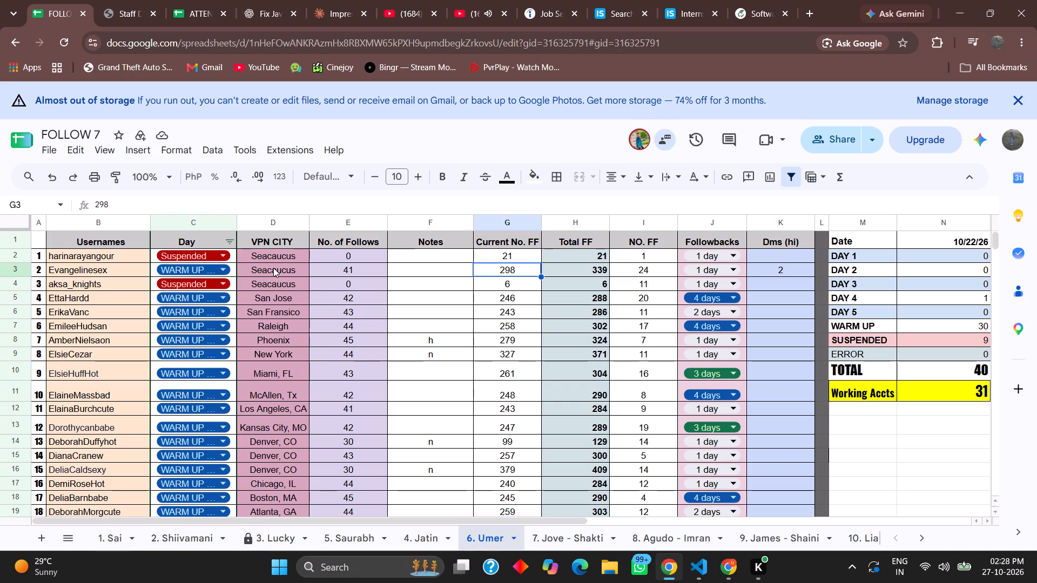
pyautogui.write('33')
pyautogui.press('4')
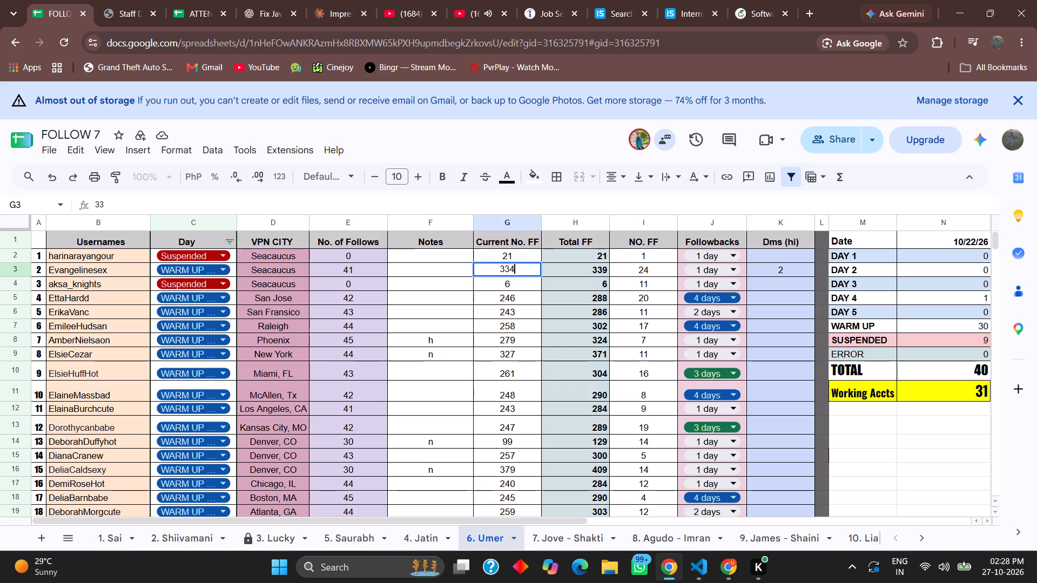
pyautogui.press('Left')
# Set the No. of Follows for account 2 (row 3) to 45.
pyautogui.press('Left')
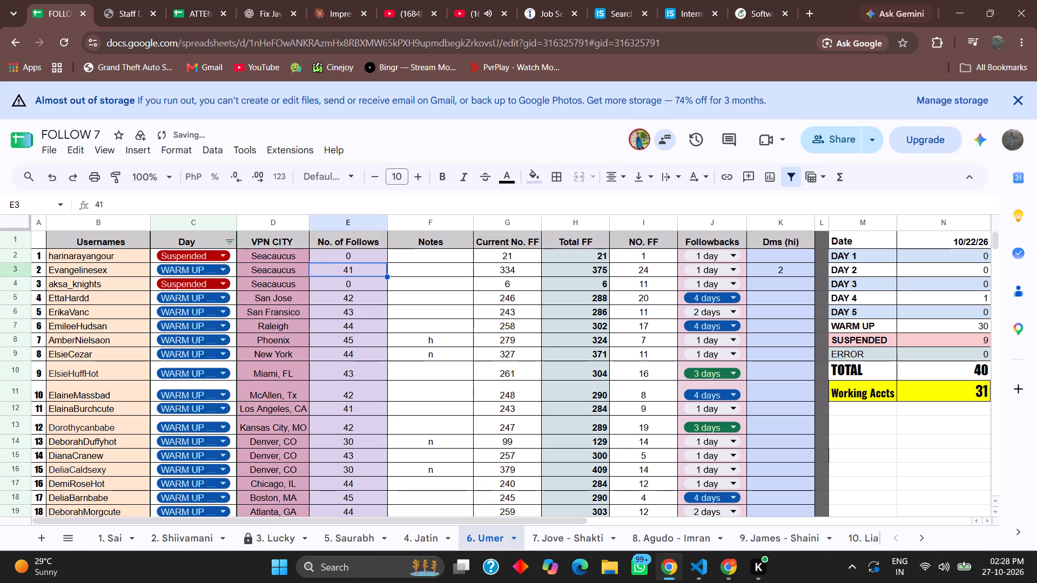
pyautogui.write('45')
pyautogui.press('Right')
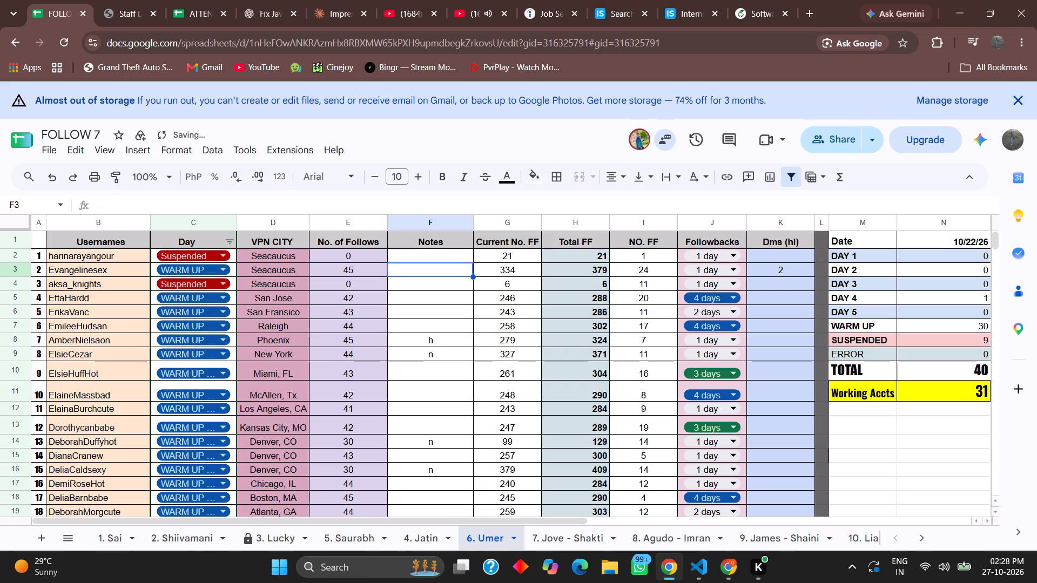
# Set the NO. FF value for account 2 (row 3) to 27.
pyautogui.press('Right')
pyautogui.press('Right')
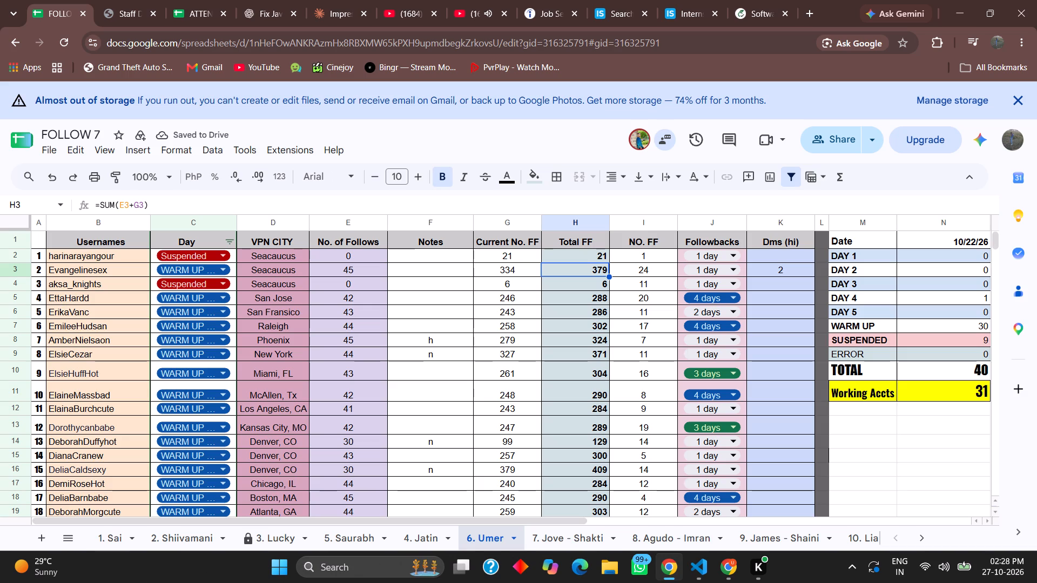
pyautogui.press('Right')
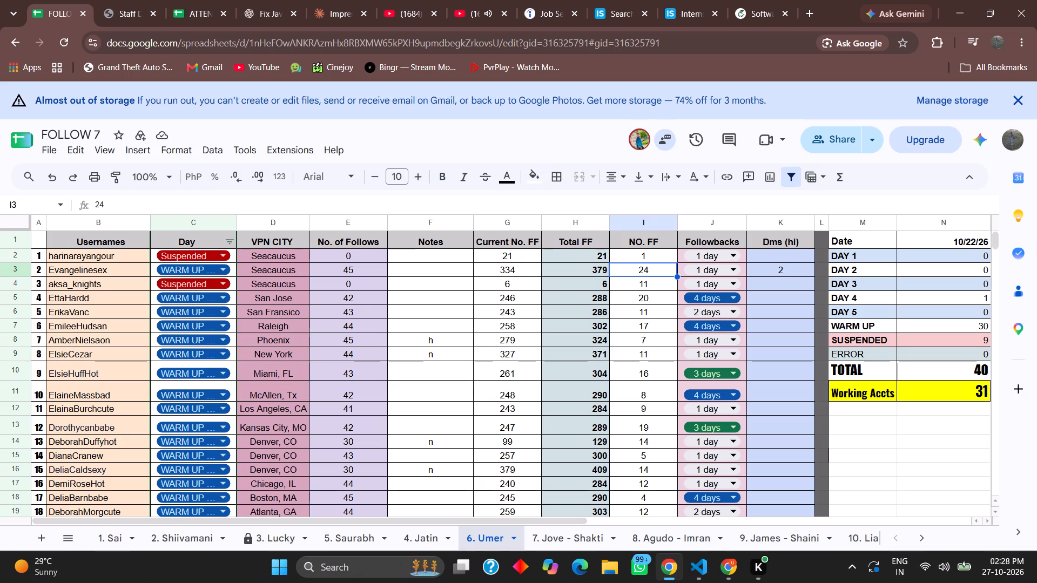
pyautogui.press('2')
pyautogui.press('7')
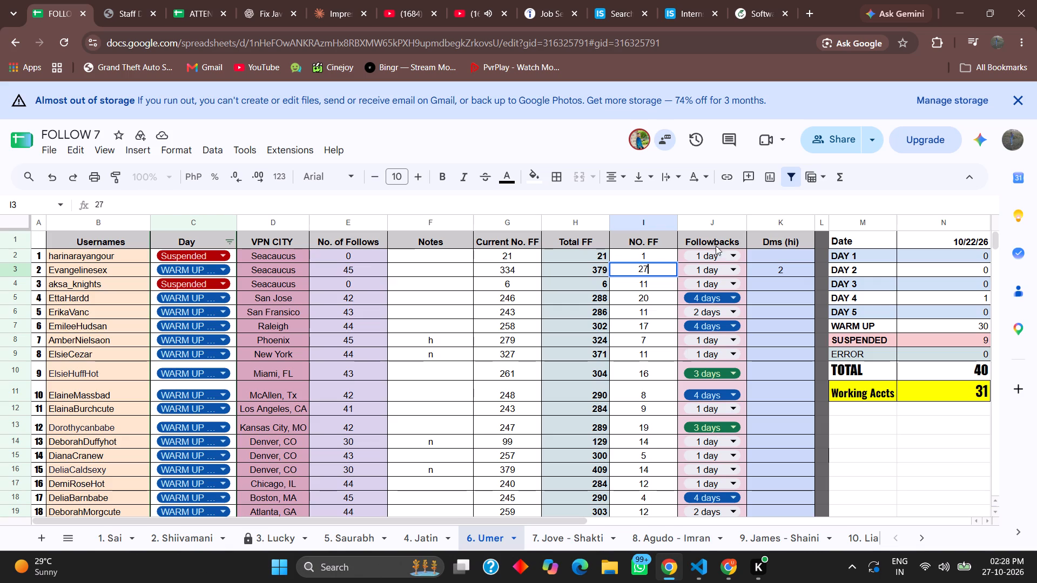
pyautogui.click(722, 267)
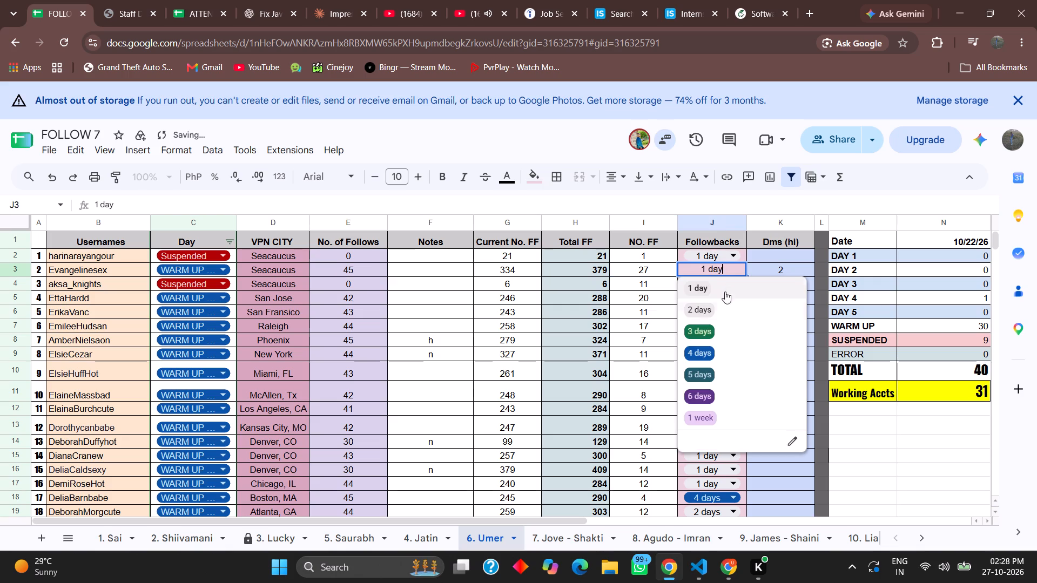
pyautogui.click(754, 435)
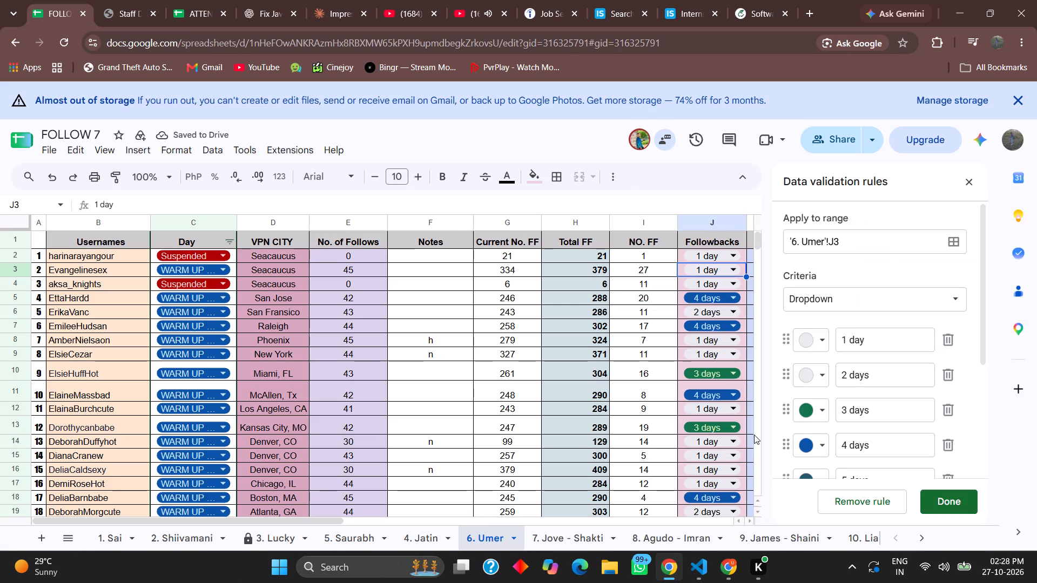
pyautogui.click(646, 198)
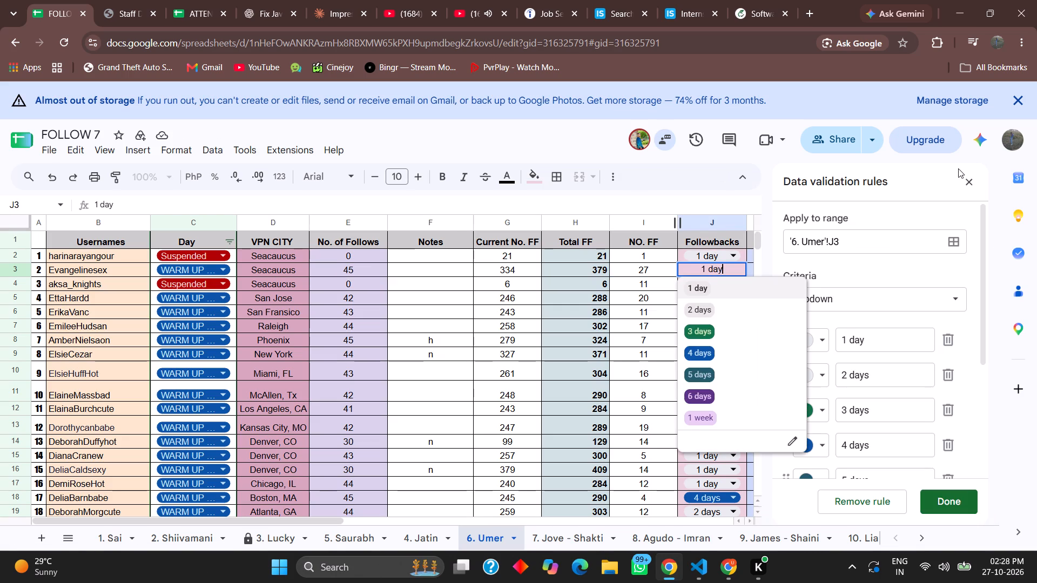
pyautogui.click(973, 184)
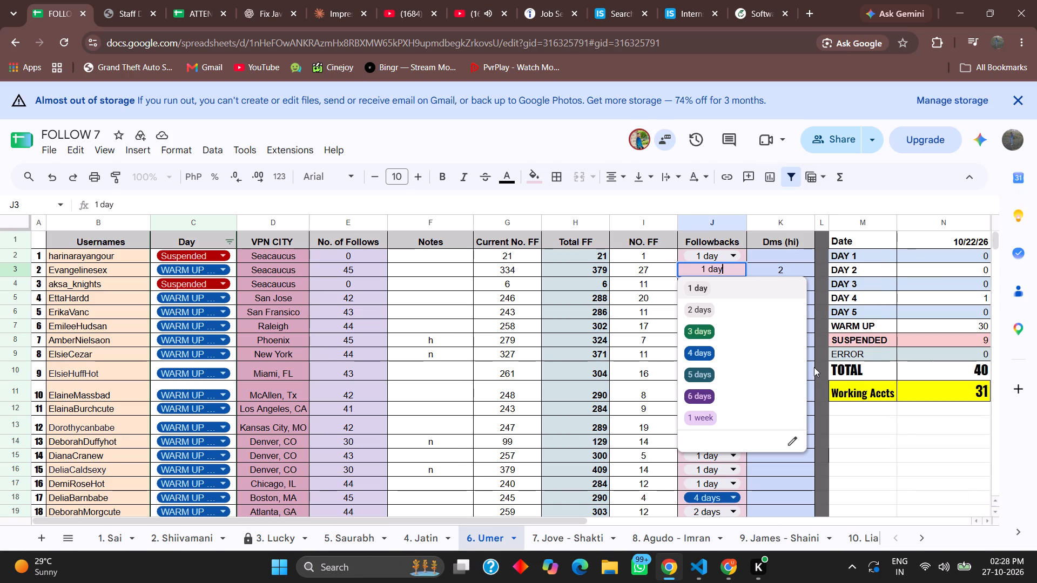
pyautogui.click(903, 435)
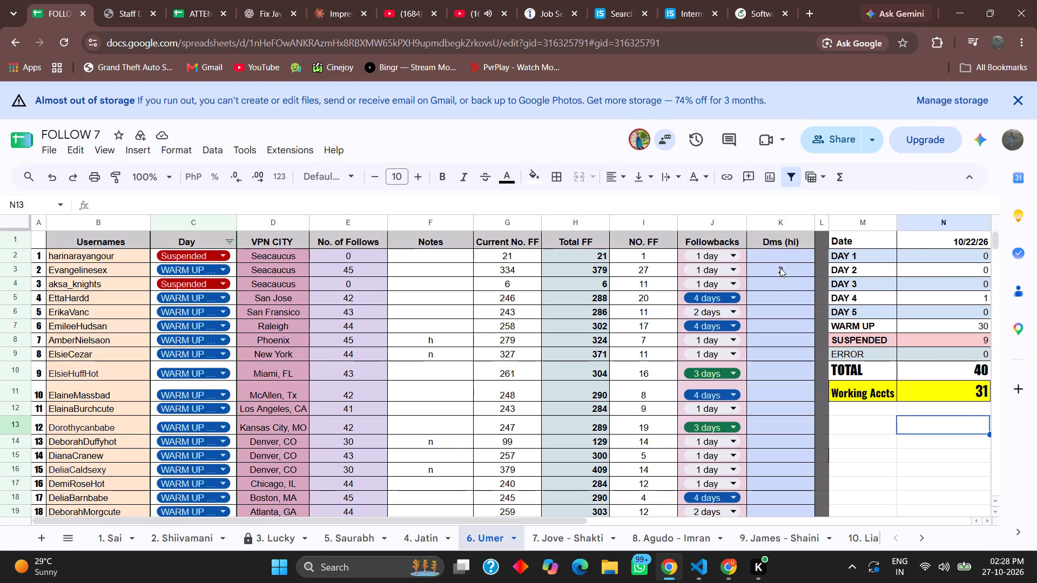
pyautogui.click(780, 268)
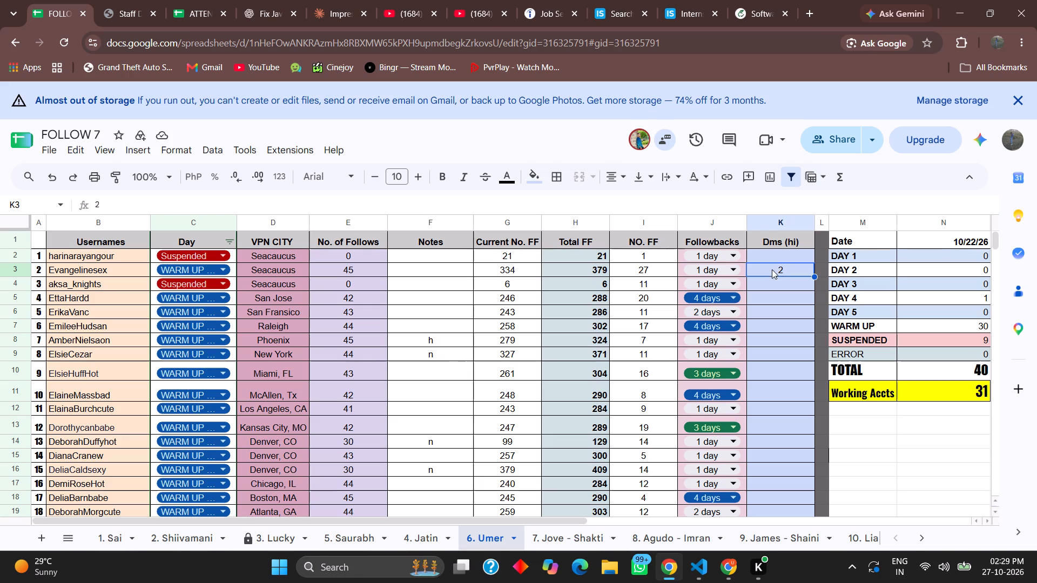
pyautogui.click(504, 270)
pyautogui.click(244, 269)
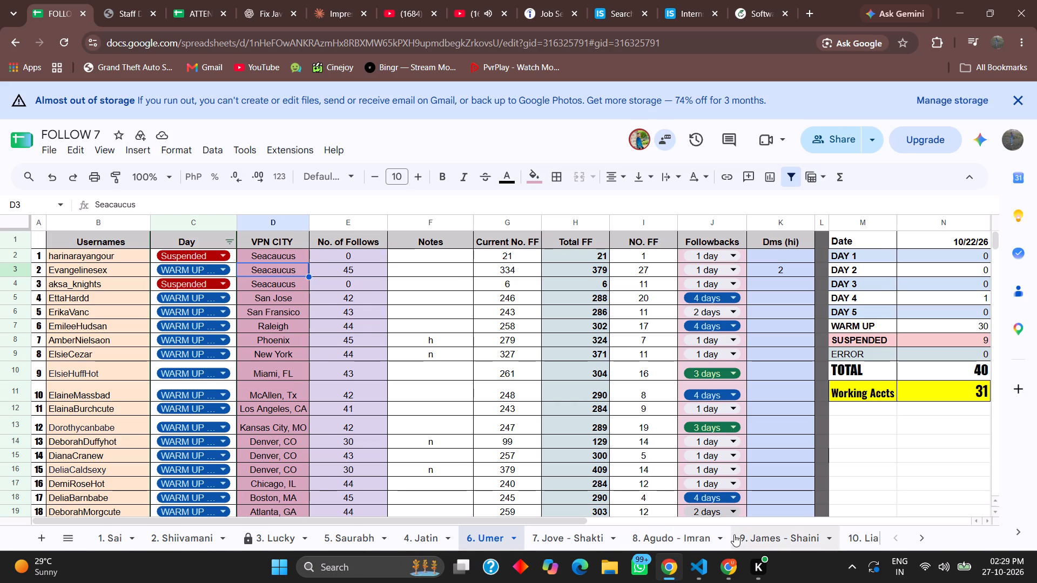
pyautogui.hscroll(-6, 734, 534)
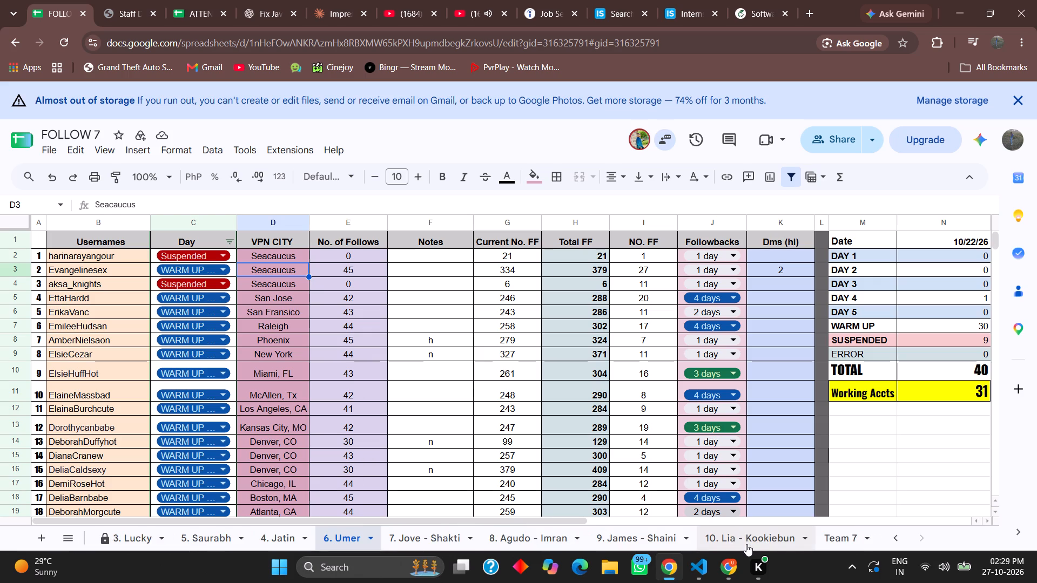
pyautogui.click(746, 544)
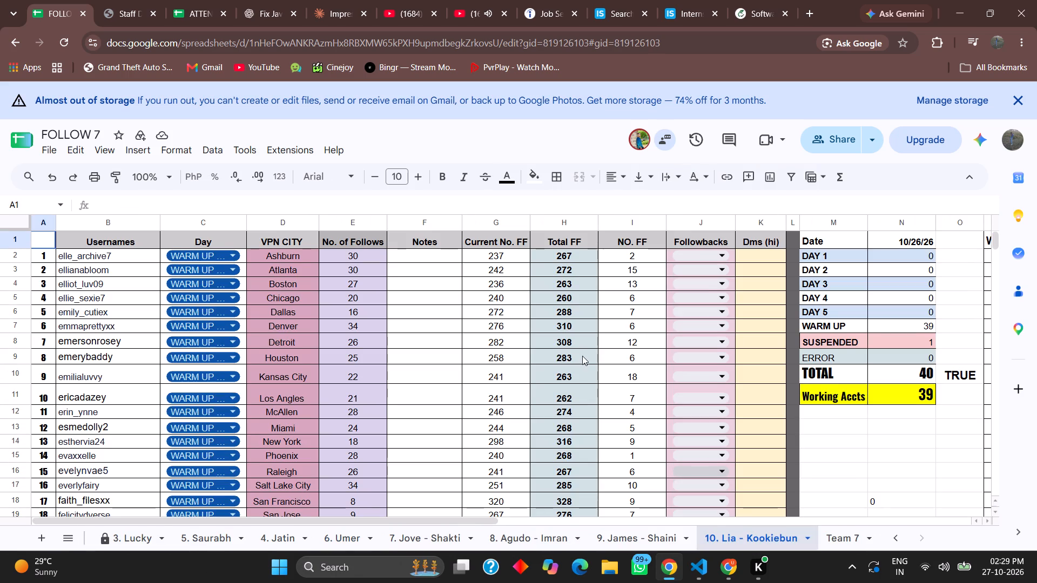
pyautogui.scroll(-5, 585, 360)
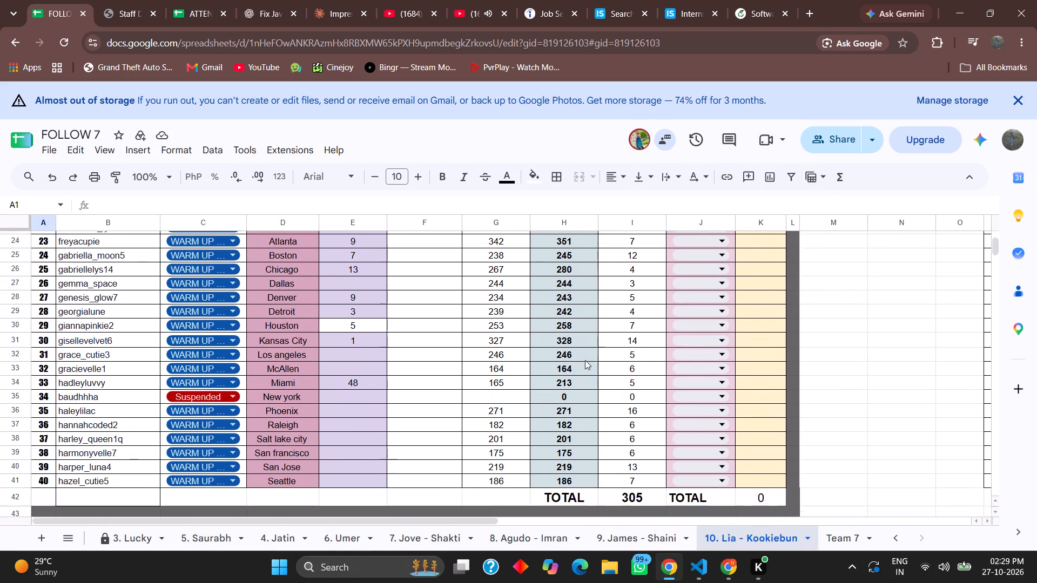
pyautogui.scroll(4, 585, 360)
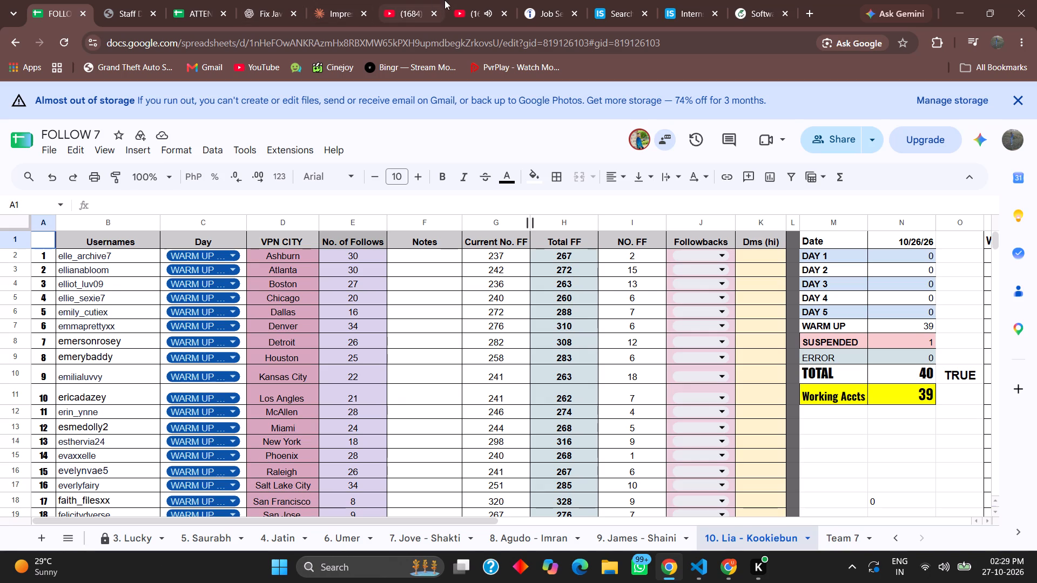
# Switch to the YouTube tab playing LABARBIE - Que Me Toque and raise the video's playback volume.
pyautogui.click(466, 0)
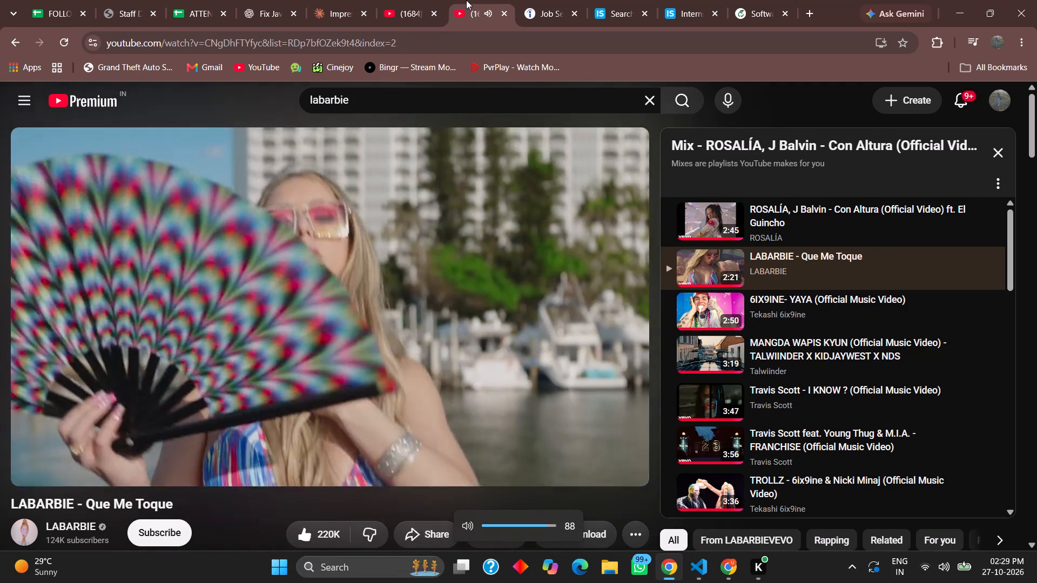
pyautogui.press('Up')
pyautogui.press('Up')
pyautogui.press('Up')
pyautogui.press('Up')
pyautogui.press('Up')
pyautogui.press('Up')
pyautogui.press('Up')
pyautogui.press('Up')
pyautogui.press('Up')
pyautogui.press('Up')
pyautogui.press('Up')
pyautogui.press('Up')
pyautogui.press('Up')
pyautogui.press('Up')
pyautogui.press('Up')
pyautogui.press('Up')
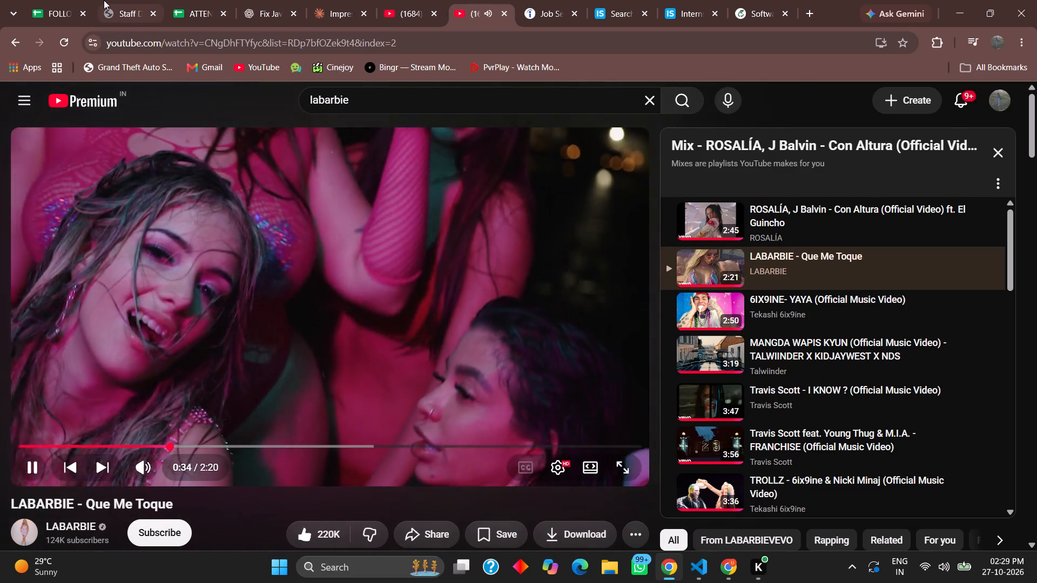
# Switch back to the FOLLOW 7 spreadsheet and view the account entries on the 9. James - Shaini sheet.
pyautogui.click(59, 0)
pyautogui.hscroll(1, 325, 332)
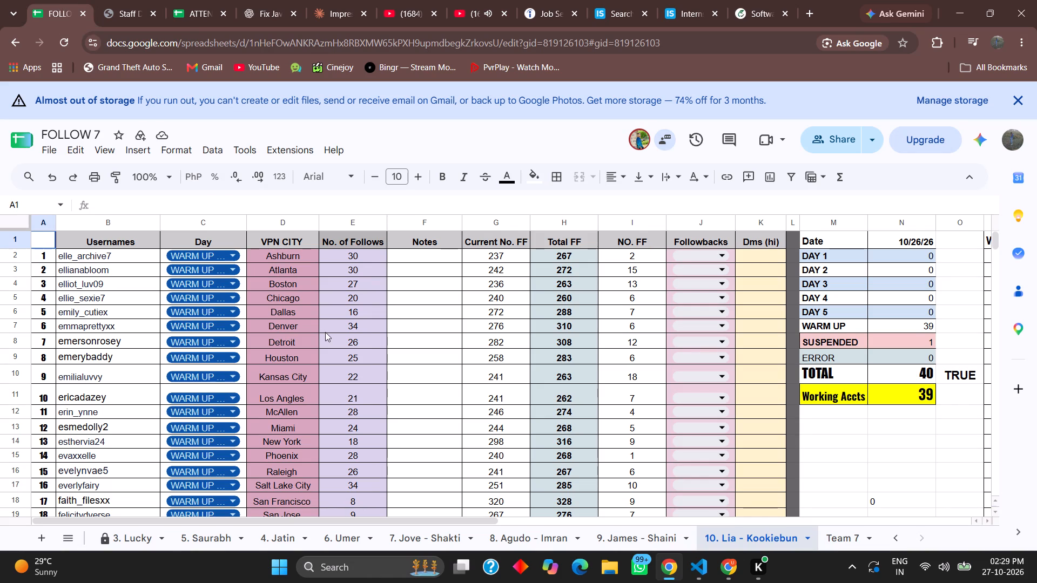
pyautogui.hscroll(1, 325, 332)
pyautogui.click(630, 533)
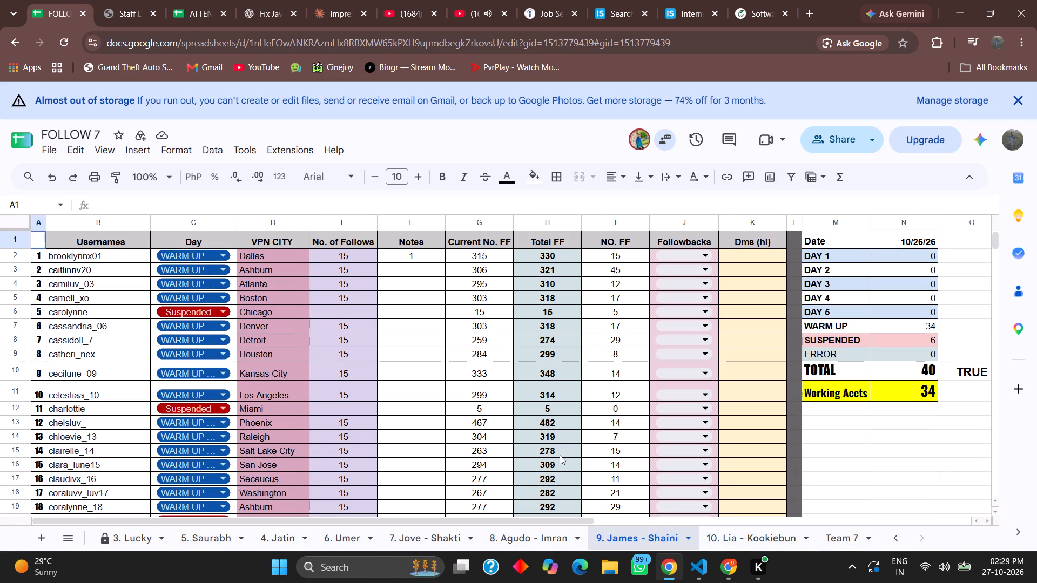
pyautogui.hscroll(1, 560, 455)
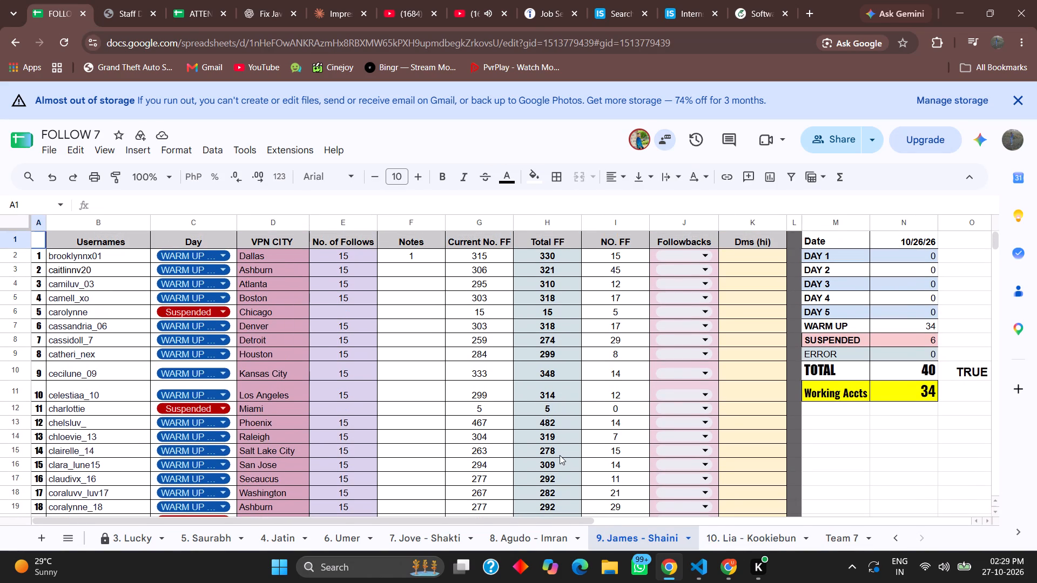
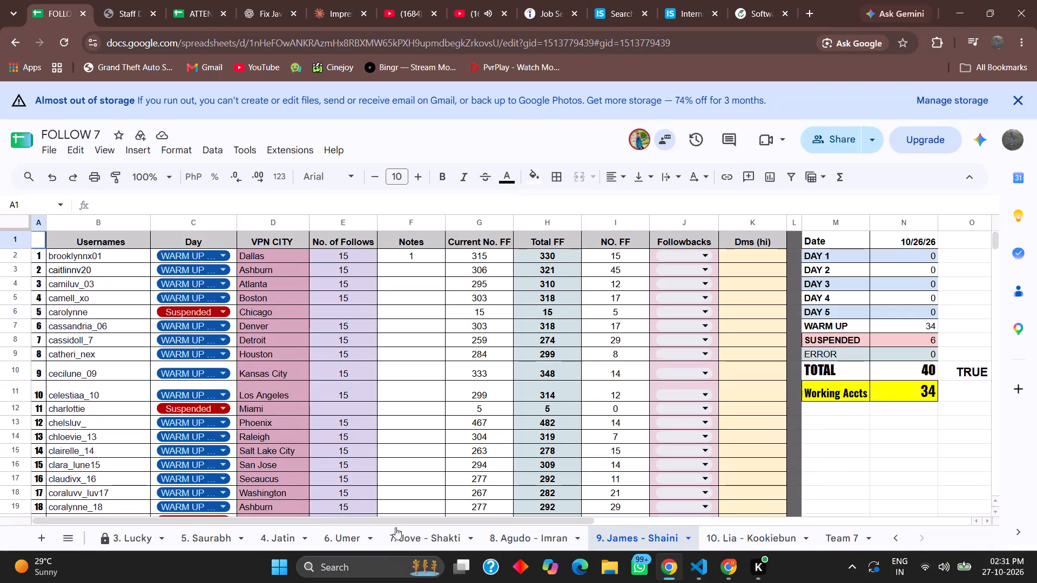
# Return to the 6. Umer sheet and set the Current No. FF value for account 4 (row 5) to 273.
pyautogui.click(341, 545)
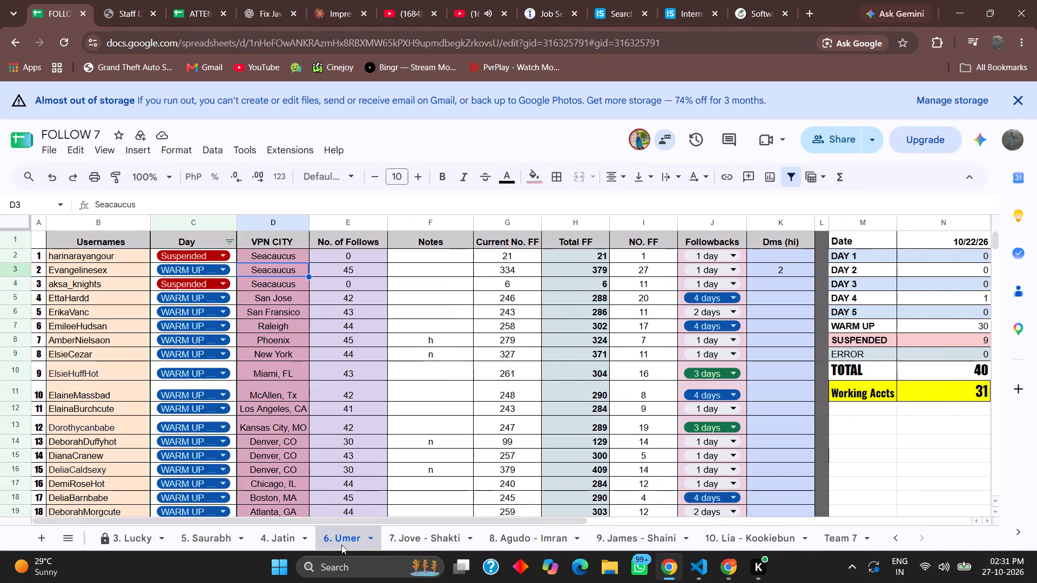
pyautogui.press('Down')
pyautogui.press('Down')
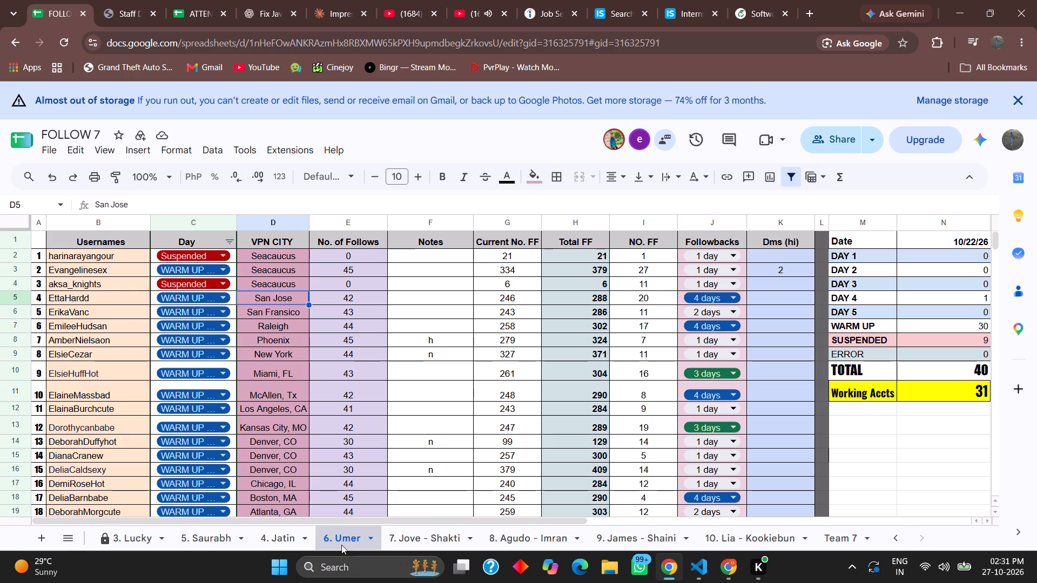
pyautogui.press('Right')
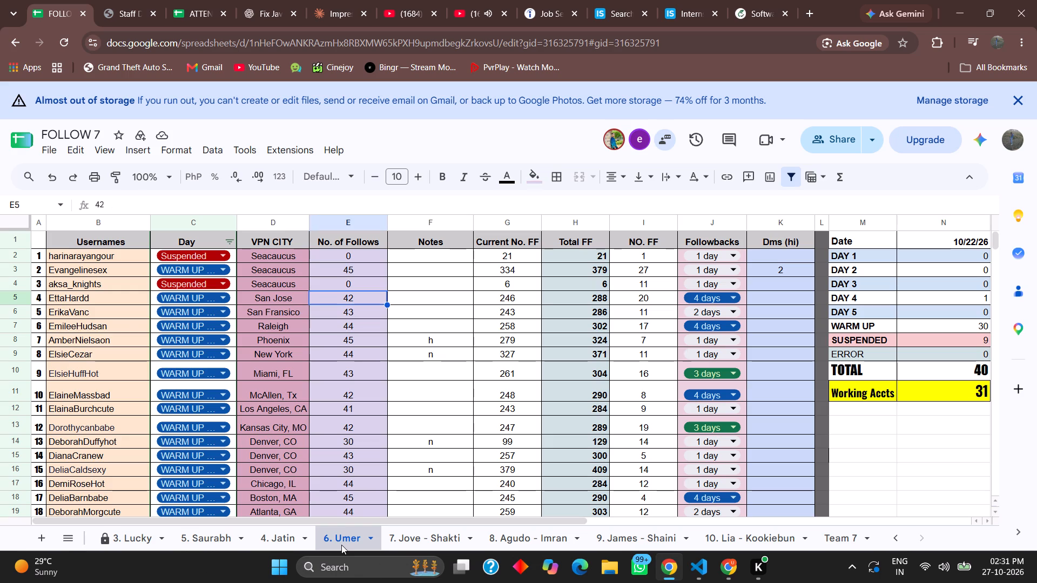
pyautogui.press('Right')
pyautogui.press('Right')
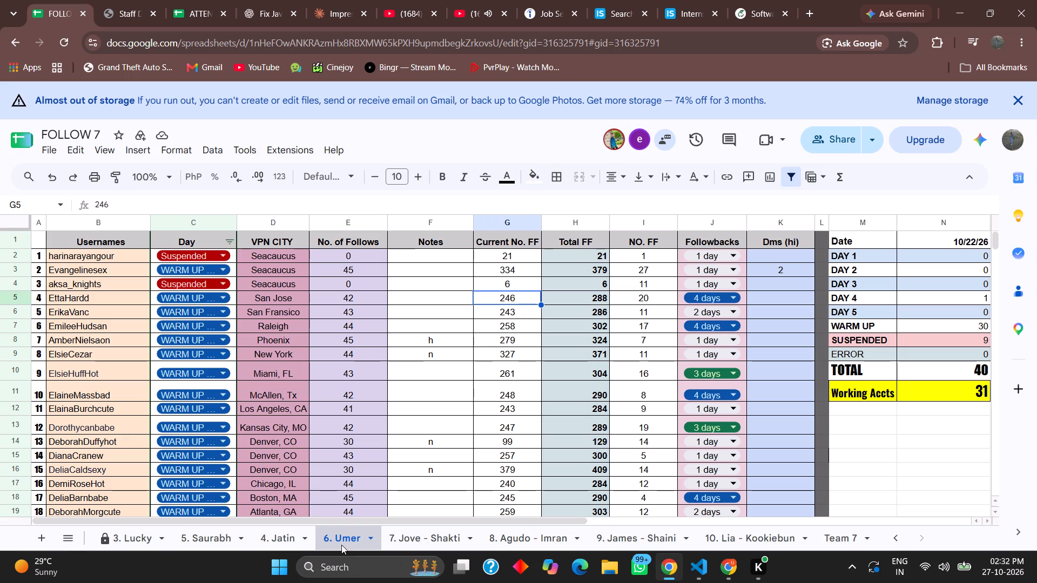
pyautogui.press('2')
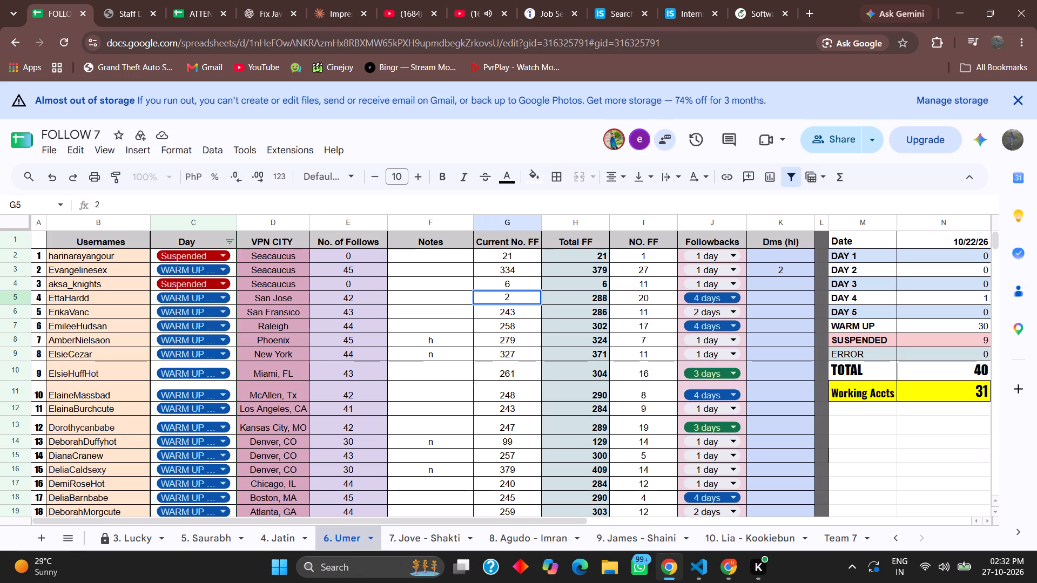
pyautogui.press('7')
pyautogui.press('3')
pyautogui.press('Left')
# Set the No. of Follows value for account 4 (row 5) to 46.
pyautogui.press('Left')
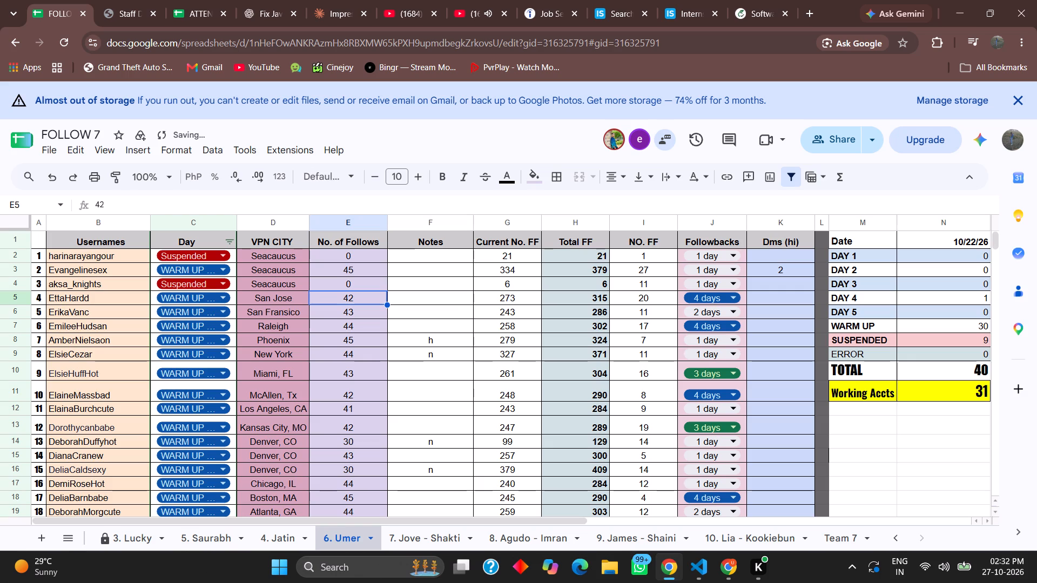
pyautogui.press('4')
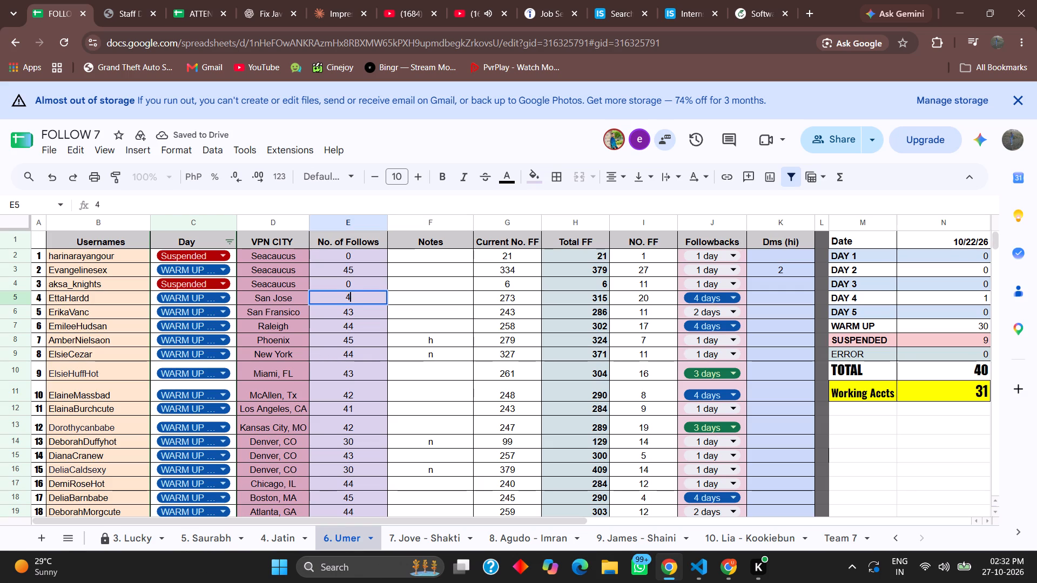
pyautogui.press('6')
pyautogui.press('Right')
# Set the NO. FF value for account 4 (row 5) to 21.
pyautogui.press('Right')
pyautogui.press('Right')
pyautogui.press('Right')
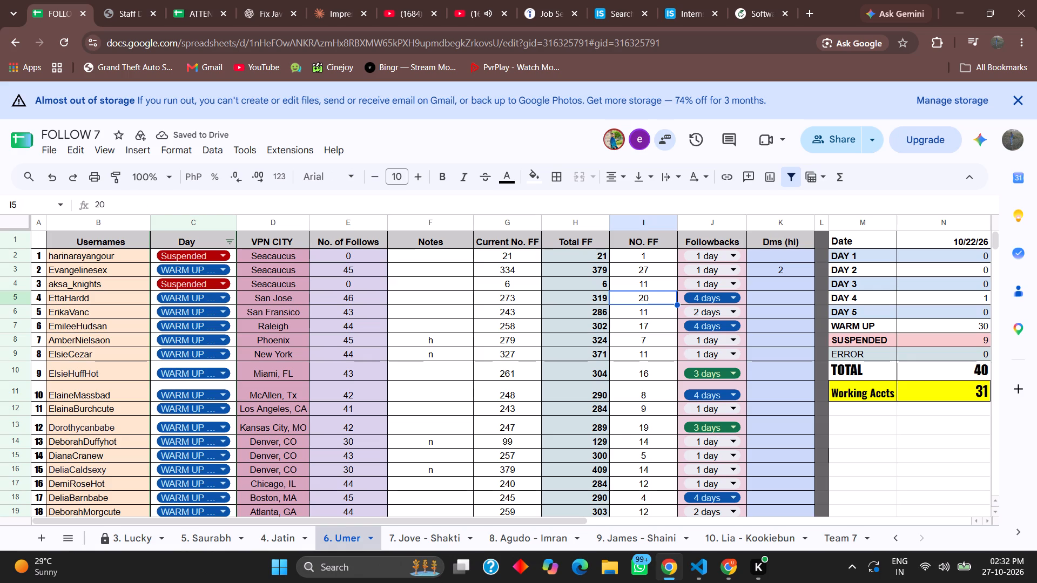
pyautogui.write('21')
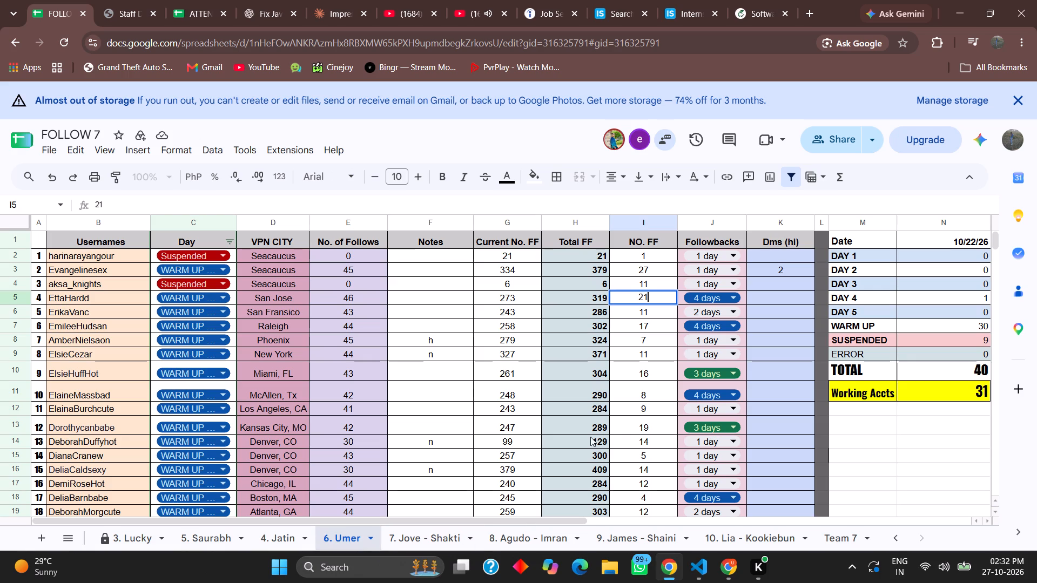
# Set the Followbacks option for account 4 (row 5) to 3 days.
pyautogui.click(710, 298)
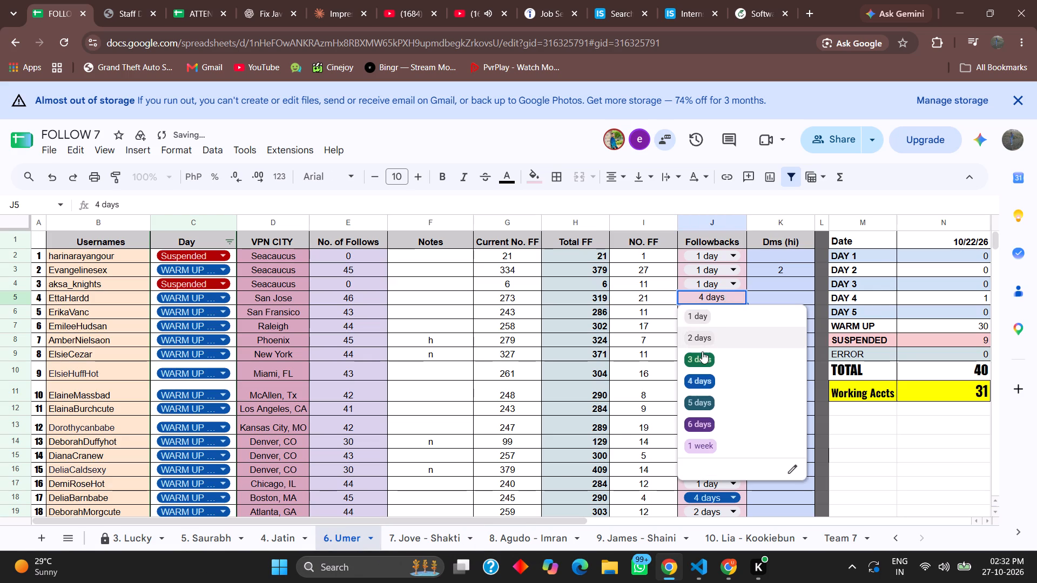
pyautogui.click(701, 352)
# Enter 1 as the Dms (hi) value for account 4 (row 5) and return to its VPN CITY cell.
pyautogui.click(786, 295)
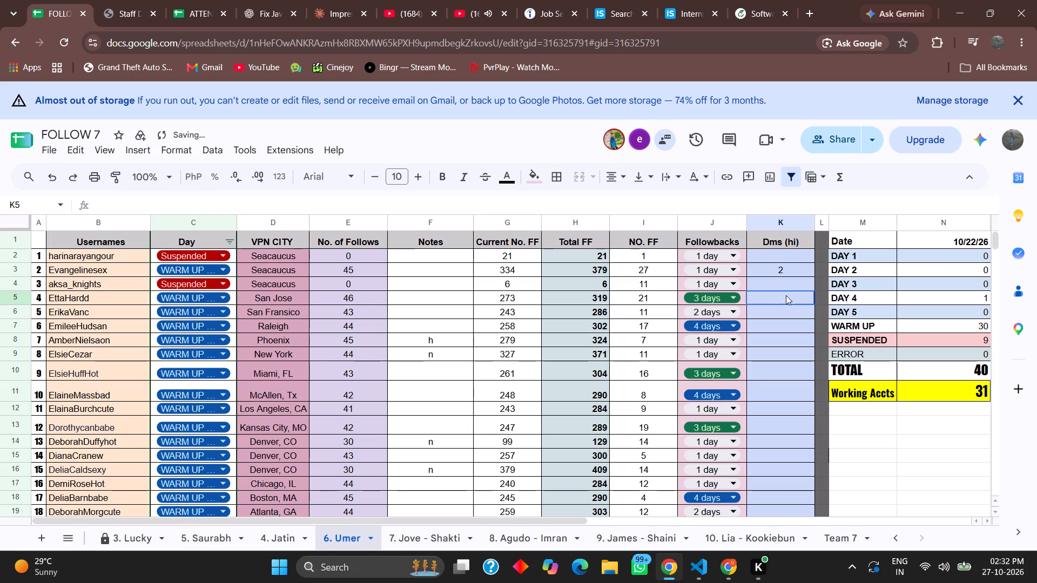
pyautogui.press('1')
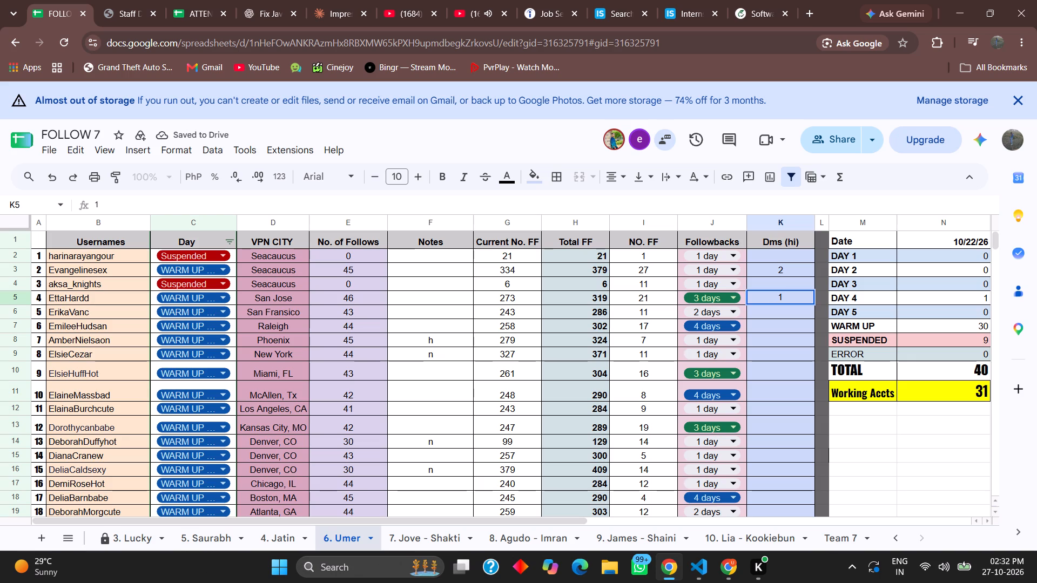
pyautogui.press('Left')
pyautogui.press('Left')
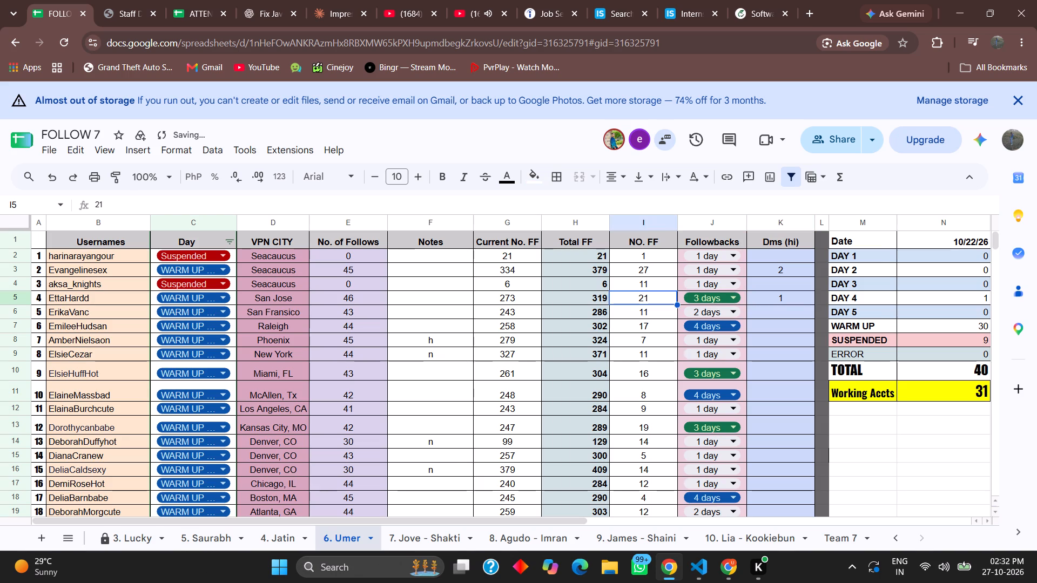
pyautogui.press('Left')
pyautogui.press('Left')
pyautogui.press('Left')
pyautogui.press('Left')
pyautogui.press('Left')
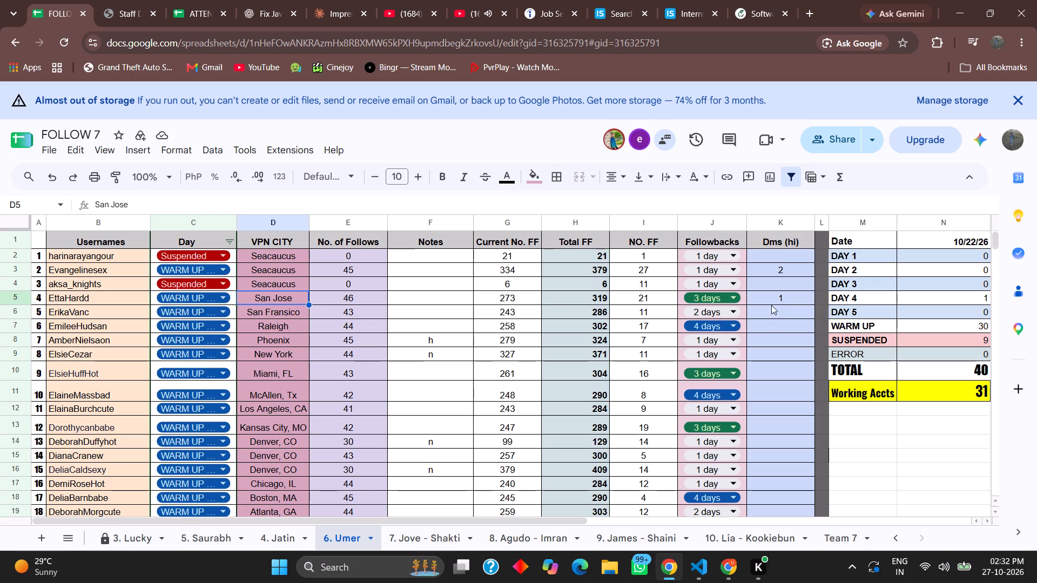
# Set the Dms (hi) value for account 4 (row 5) to 2 and return to its VPN CITY cell.
pyautogui.click(770, 299)
pyautogui.press('2')
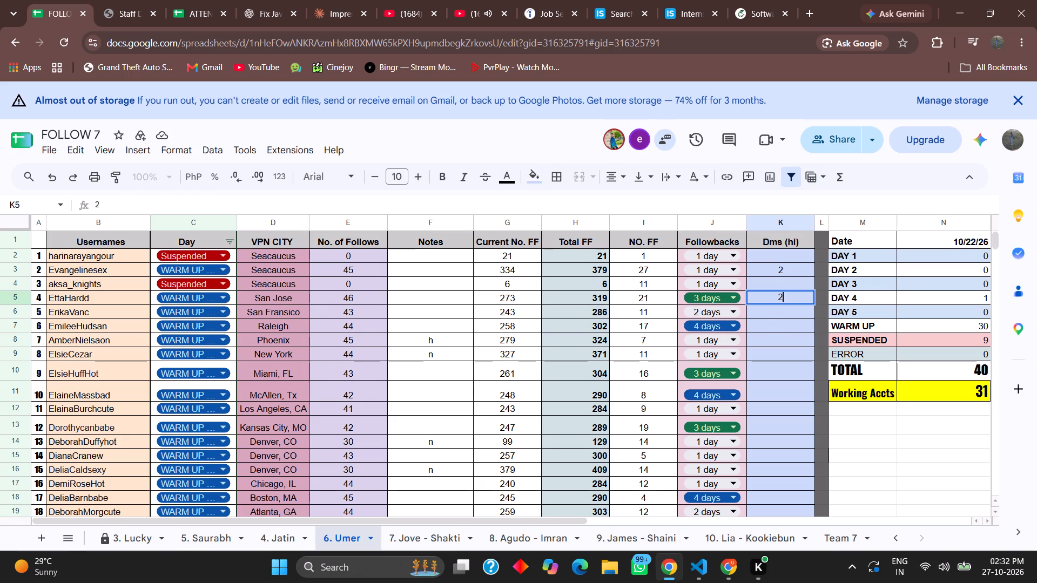
pyautogui.press('Left')
pyautogui.press('Left')
pyautogui.press('Left')
pyautogui.press('Left')
pyautogui.press('Left')
pyautogui.press('Left')
pyautogui.press('Left')
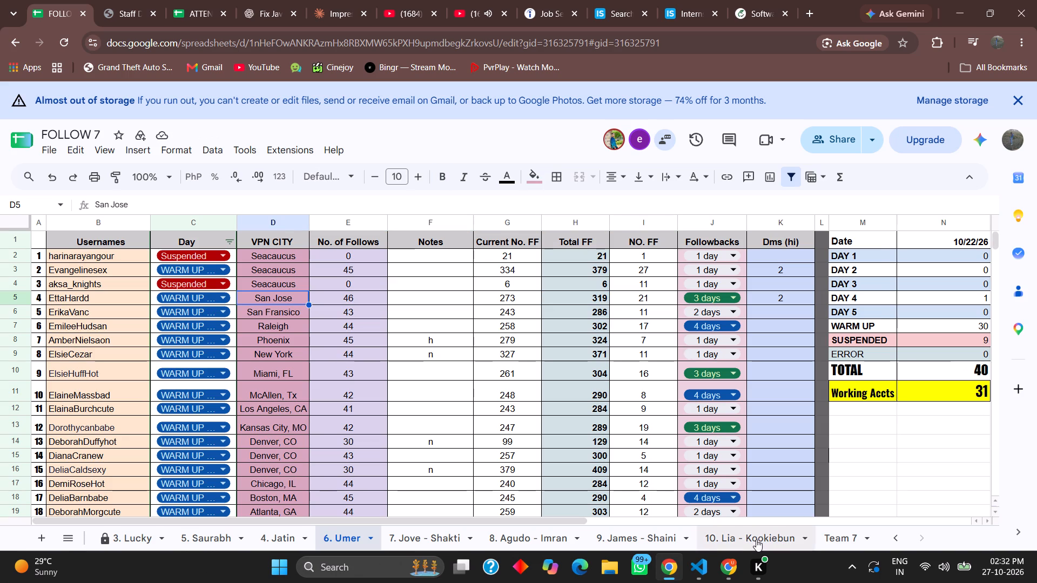
# Open the 9. James - Shaini sheet to view its account entries.
pyautogui.click(644, 539)
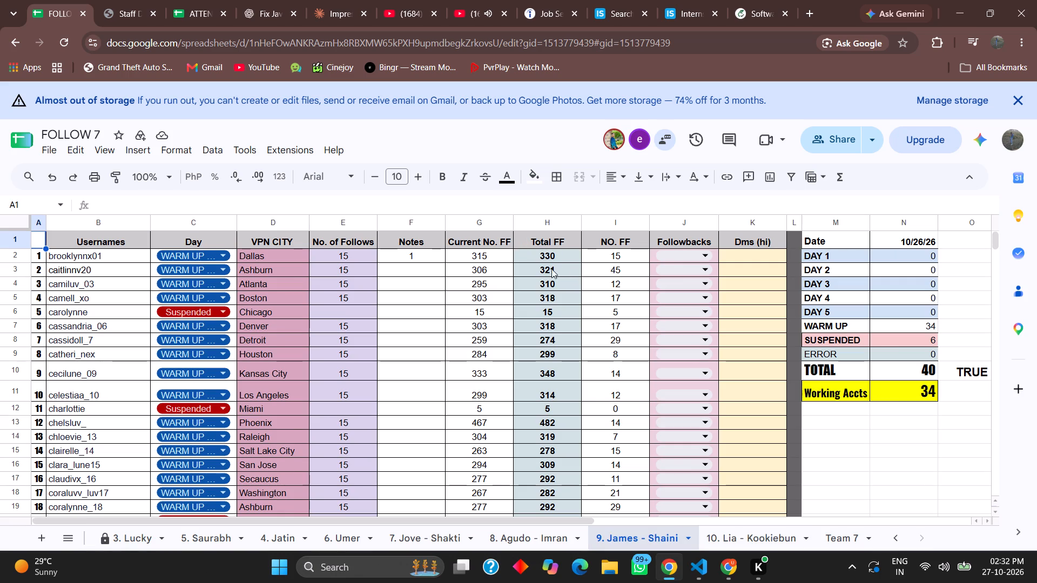
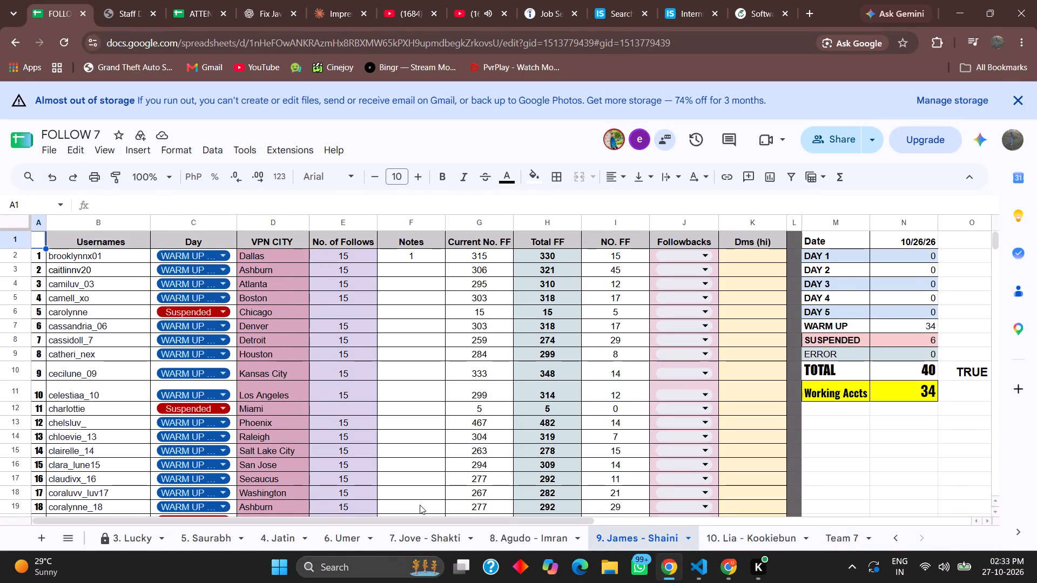
# On the 6. Umer sheet, set No. of Follows for account 5 (row 6) to 47.
pyautogui.click(346, 545)
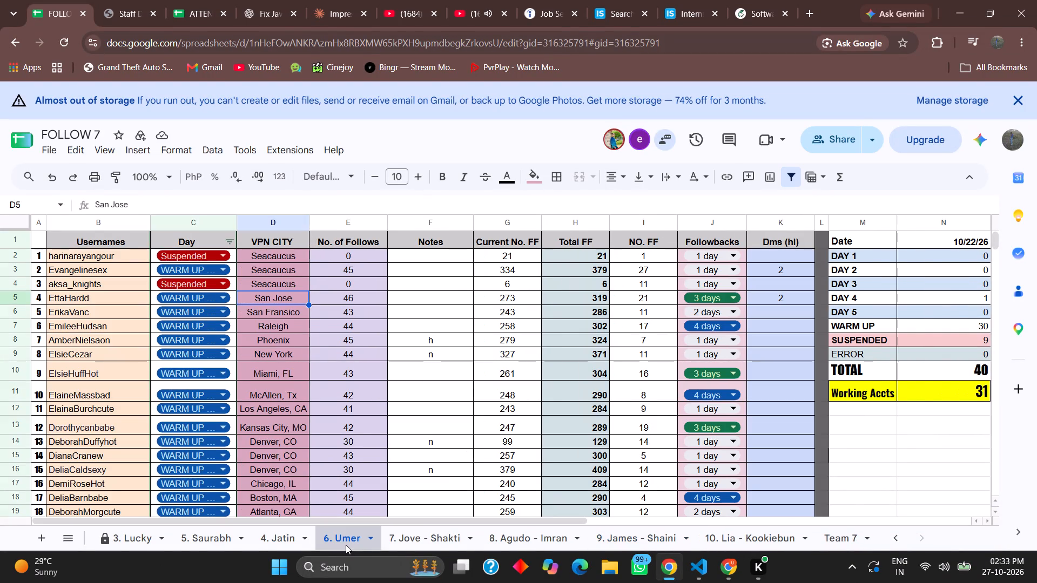
pyautogui.press('Down')
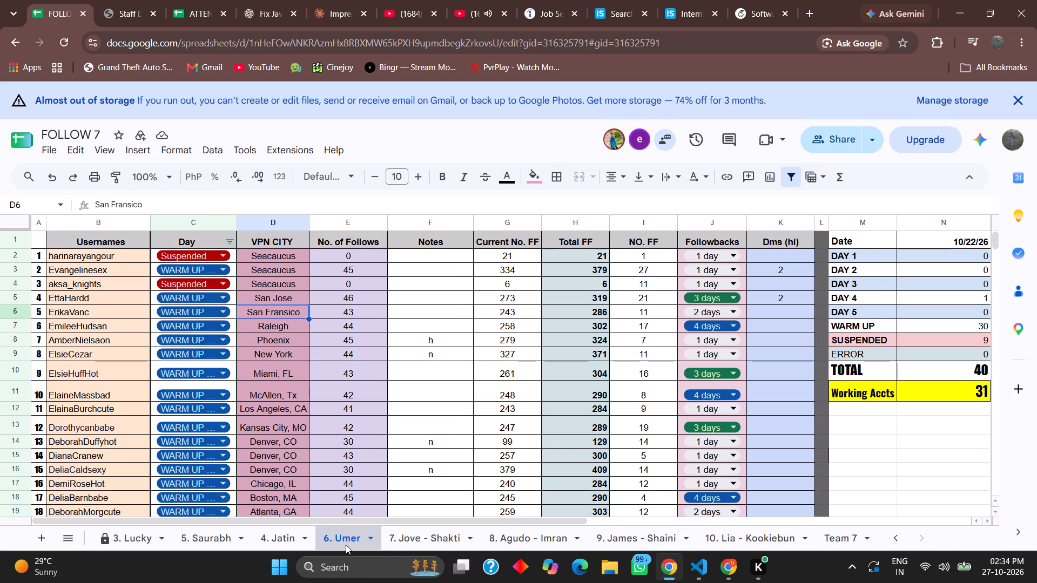
pyautogui.press('Right')
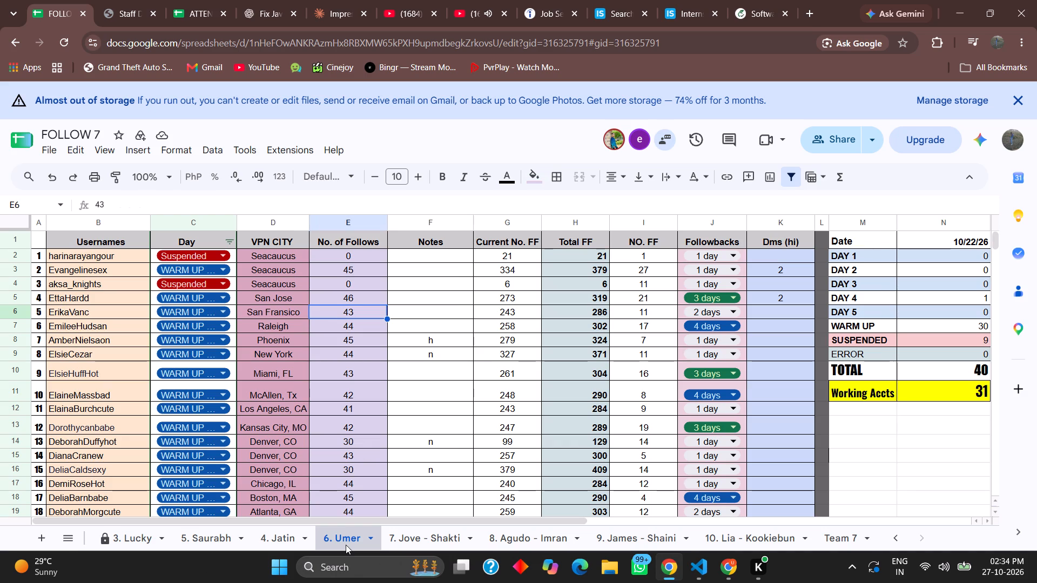
pyautogui.press('4')
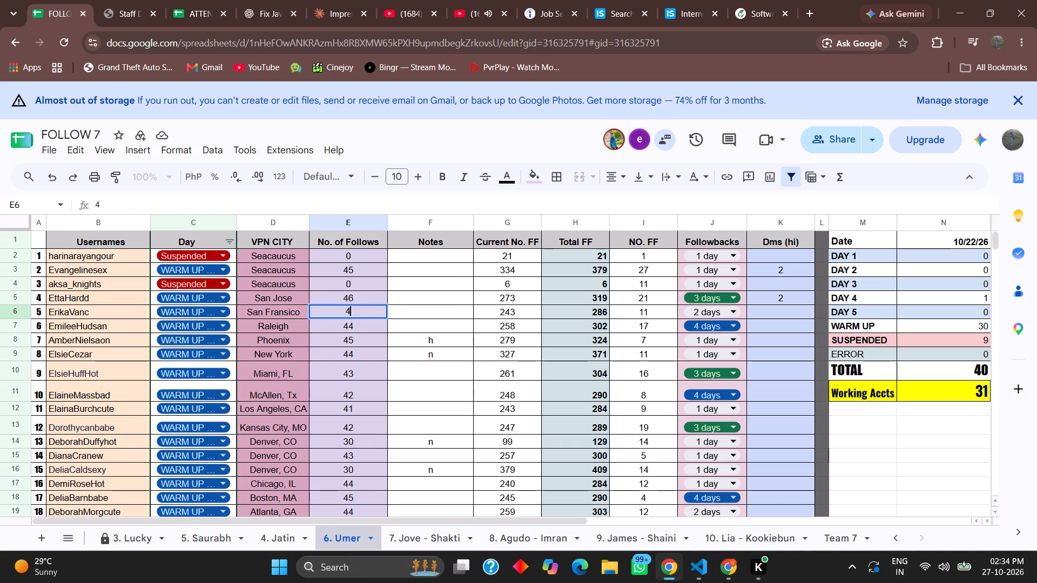
pyautogui.press('7')
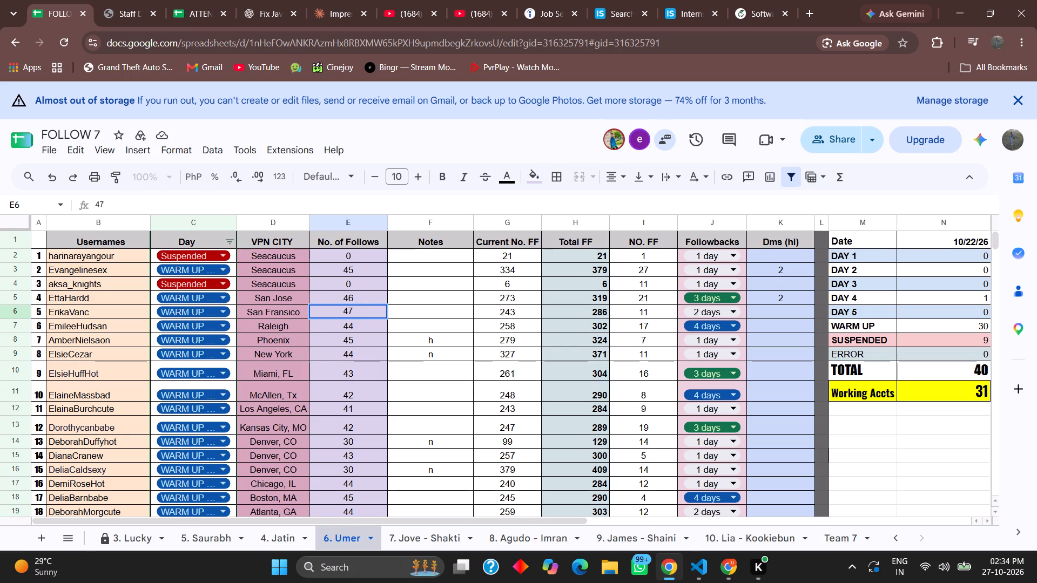
pyautogui.press('Right')
# Set the Current No. FF value for account 5 (row 6) to 275.
pyautogui.press('Right')
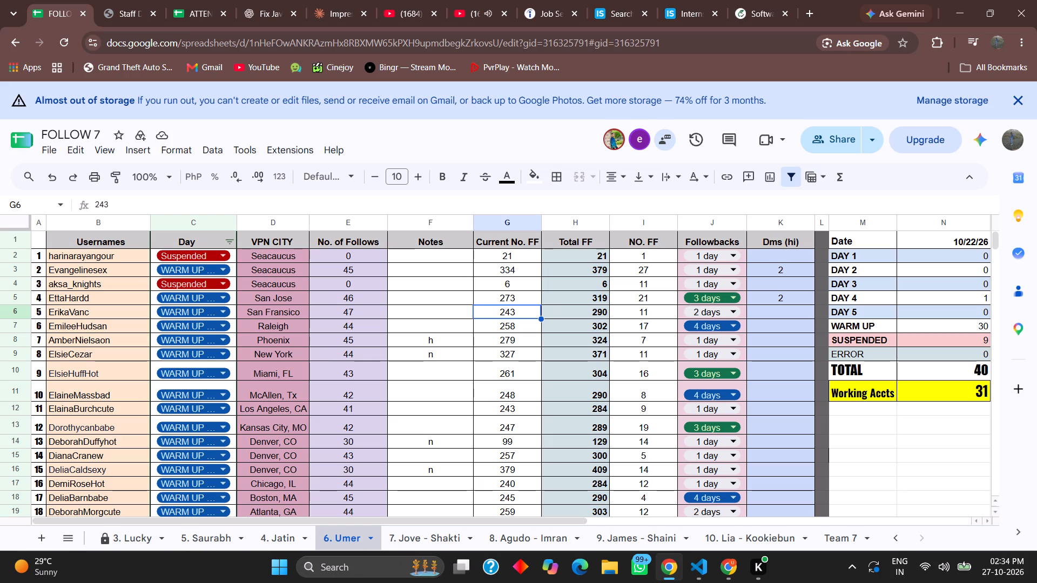
pyautogui.press('2')
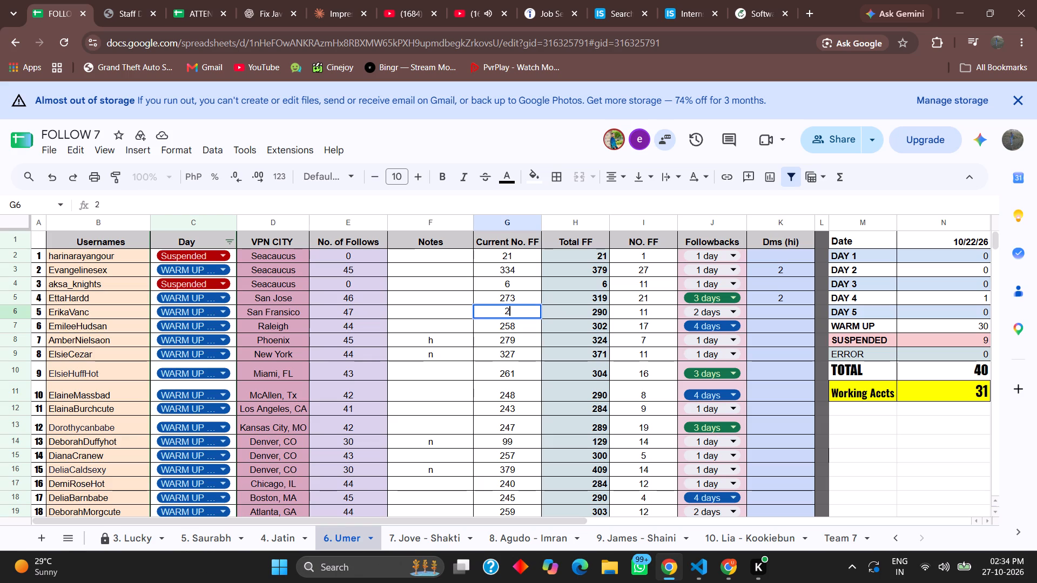
pyautogui.press('7')
pyautogui.press('5')
pyautogui.press('Right')
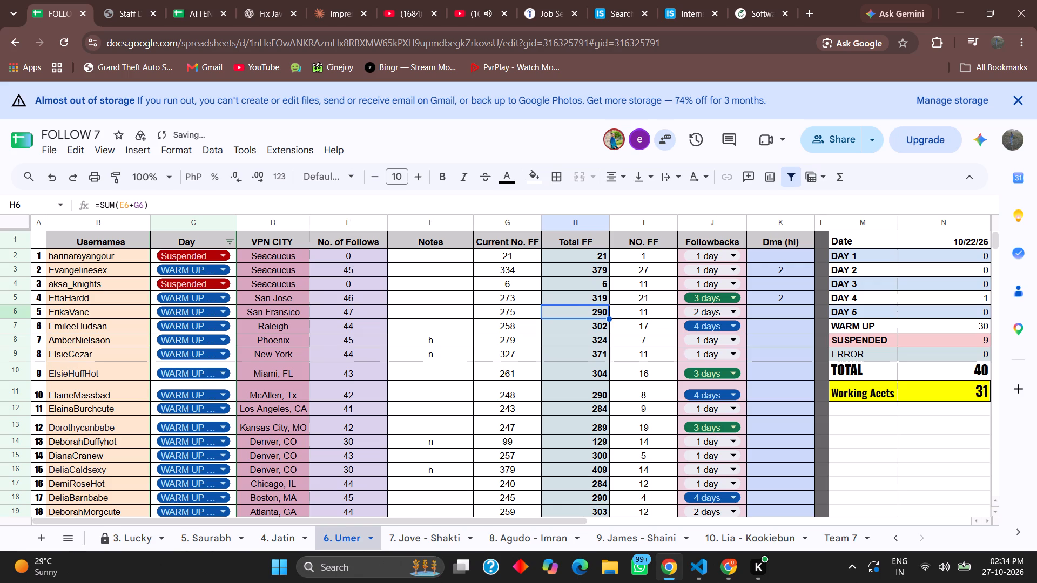
# Set the NO. FF value for account 5 (row 6) to 19.
pyautogui.press('Right')
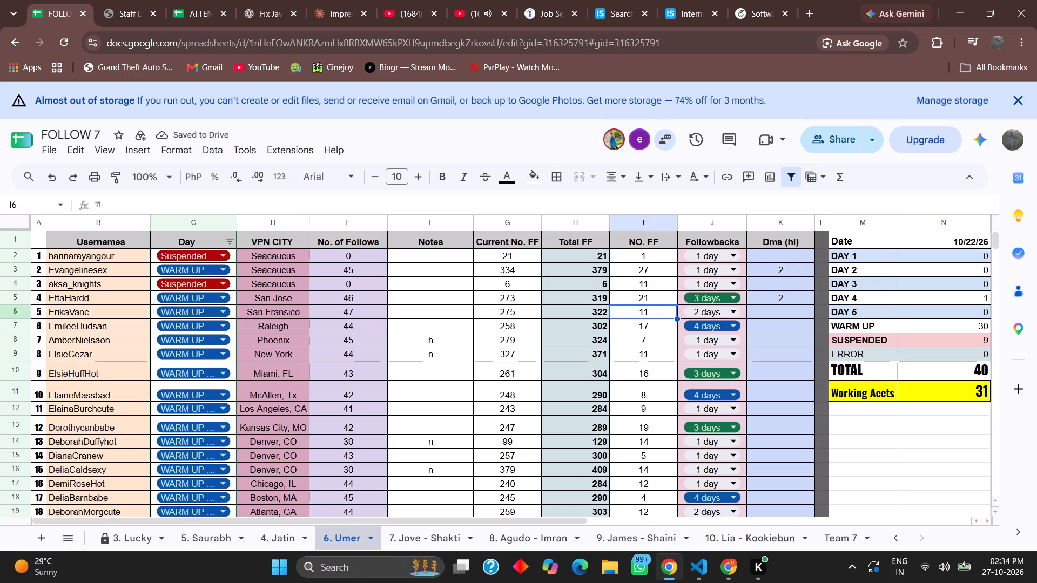
pyautogui.press('1')
pyautogui.press('9')
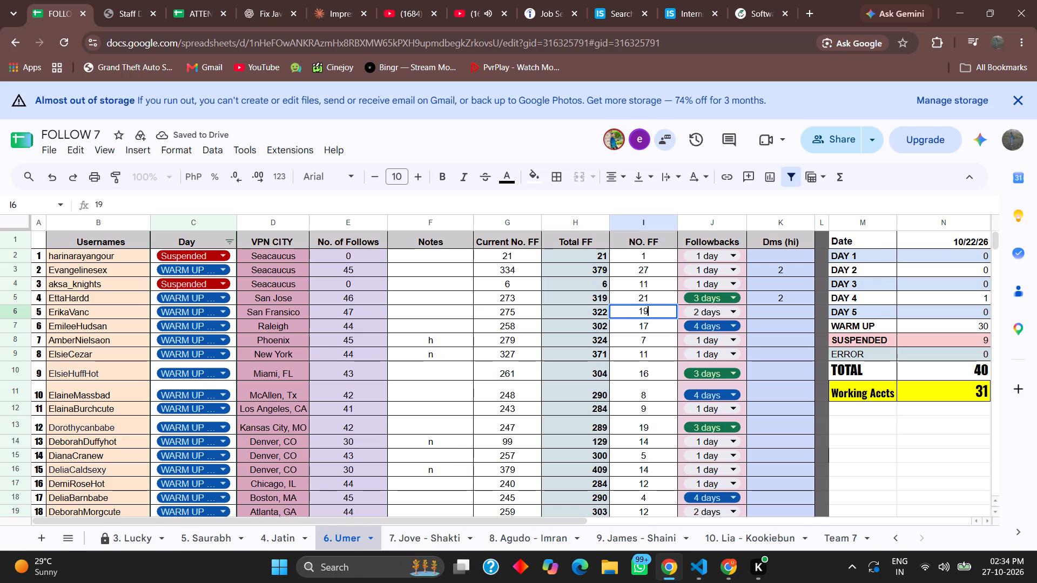
# Set the Followbacks option for account 5 (row 6) to 1 day.
pyautogui.click(716, 314)
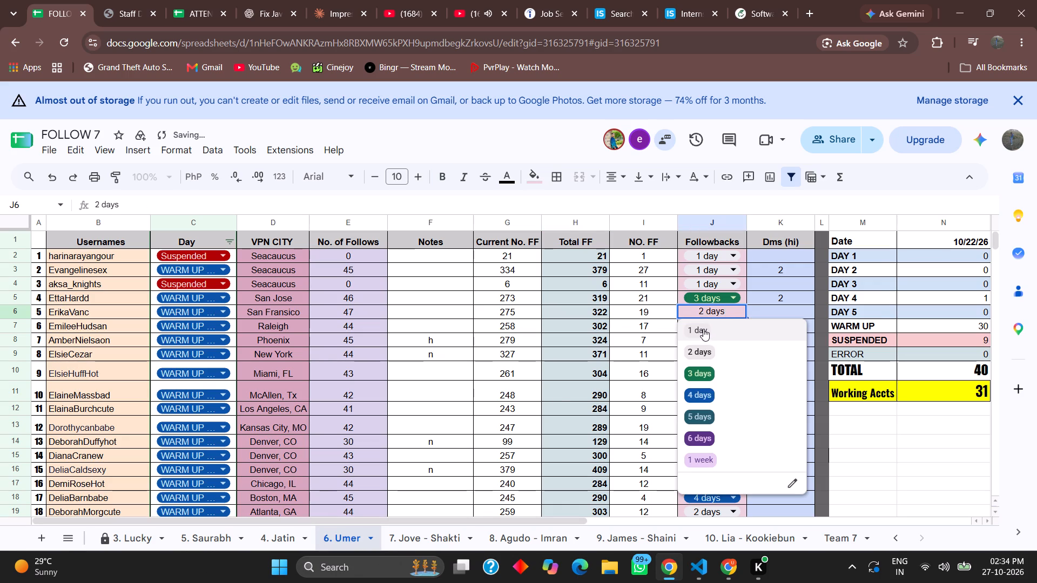
pyautogui.click(703, 329)
# Enter 3 as the Dms (hi) value for account 5 (row 6) and return to its VPN CITY cell.
pyautogui.click(779, 310)
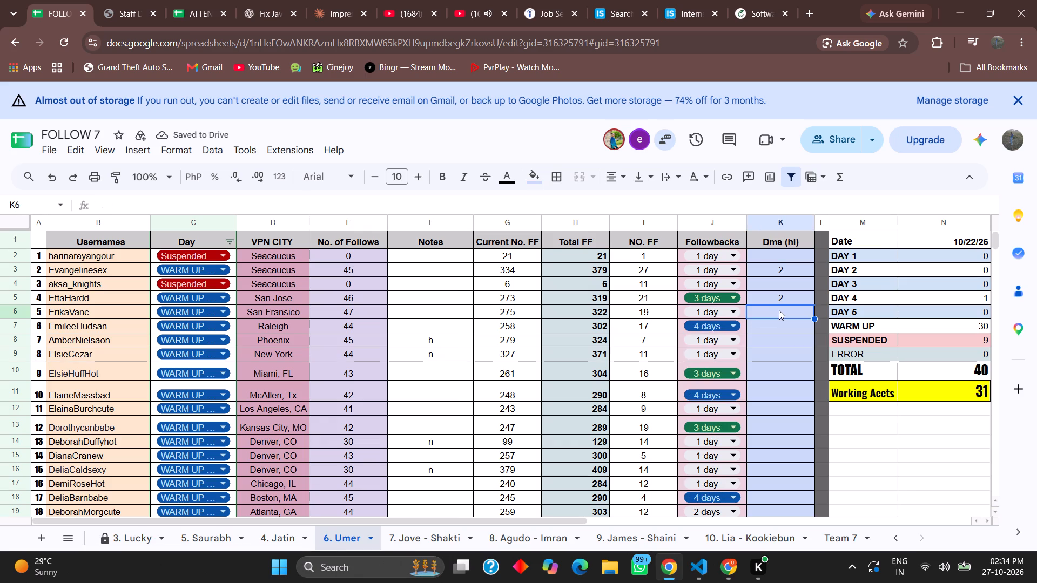
pyautogui.press('3')
pyautogui.press('Left')
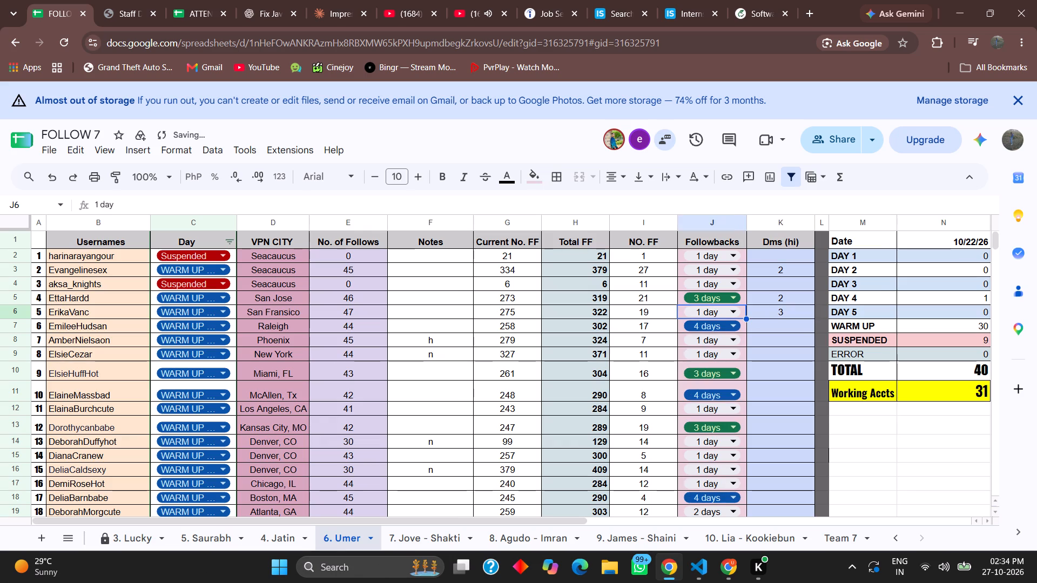
pyautogui.press('Left')
pyautogui.press('Left')
pyautogui.press('Left')
pyautogui.press('Left')
pyautogui.press('Left')
pyautogui.press('Left')
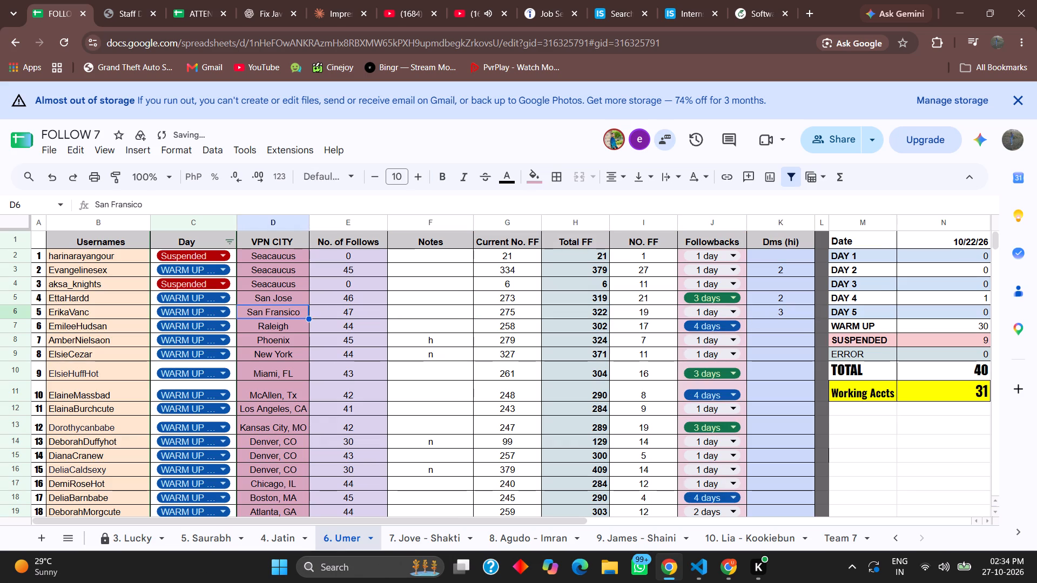
pyautogui.press('Left')
pyautogui.press('Right')
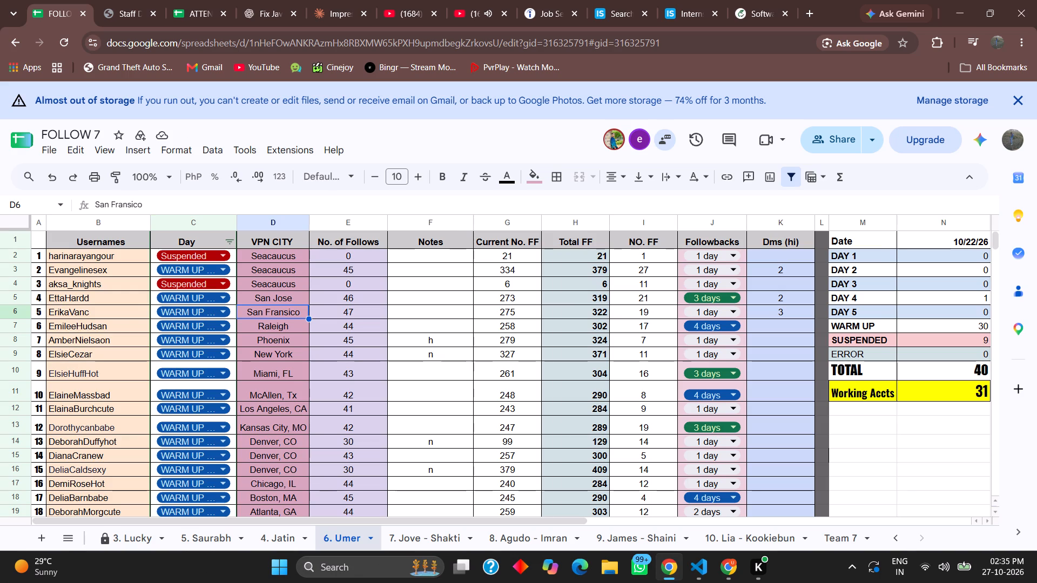
# Open the 9. James - Shaini sheet to view its account entries.
pyautogui.click(628, 537)
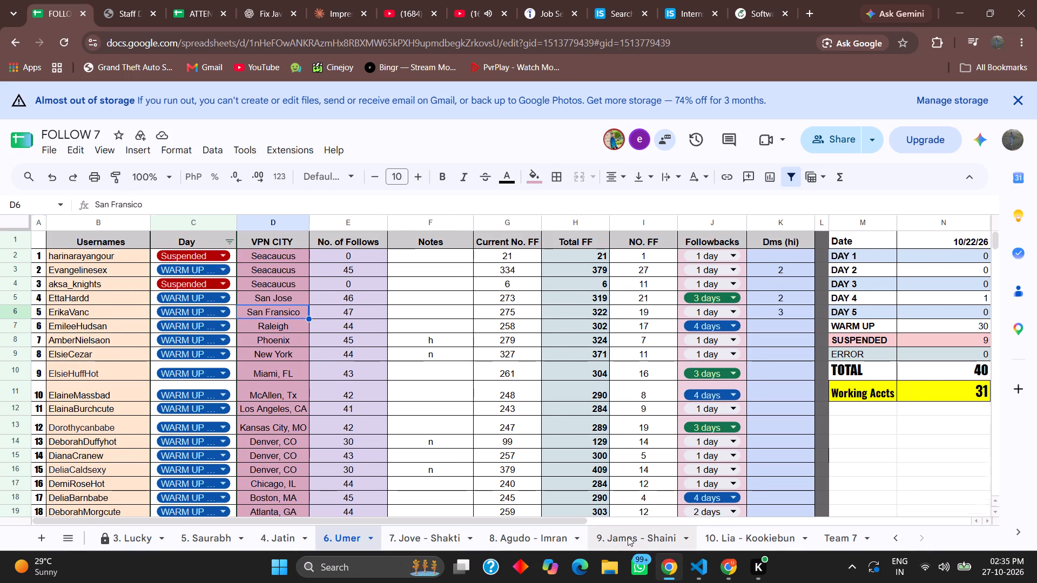
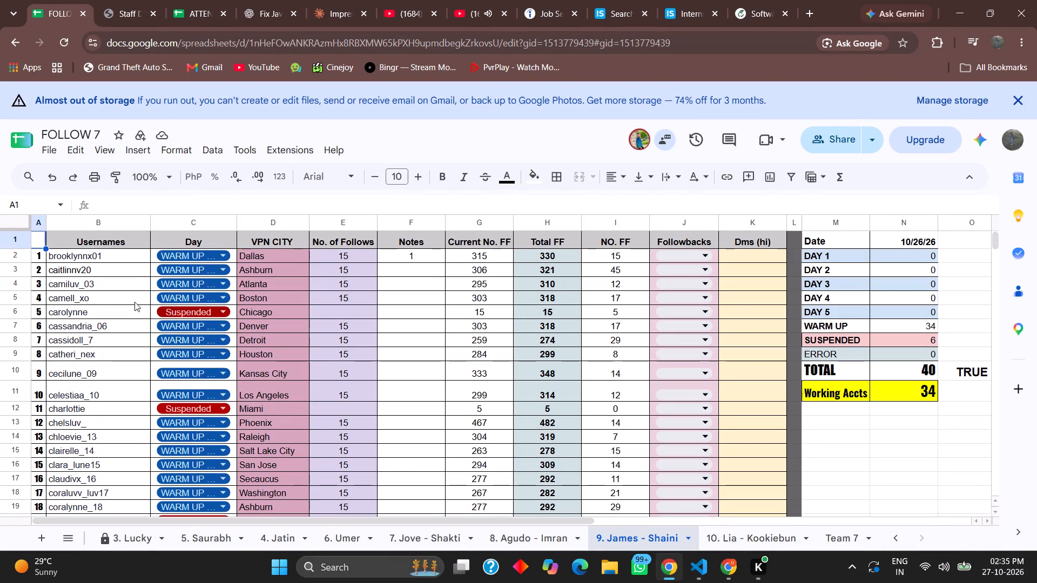
# Look over the usernames of accounts 3 and 4 on the 9. James - Shaini sheet.
pyautogui.click(78, 288)
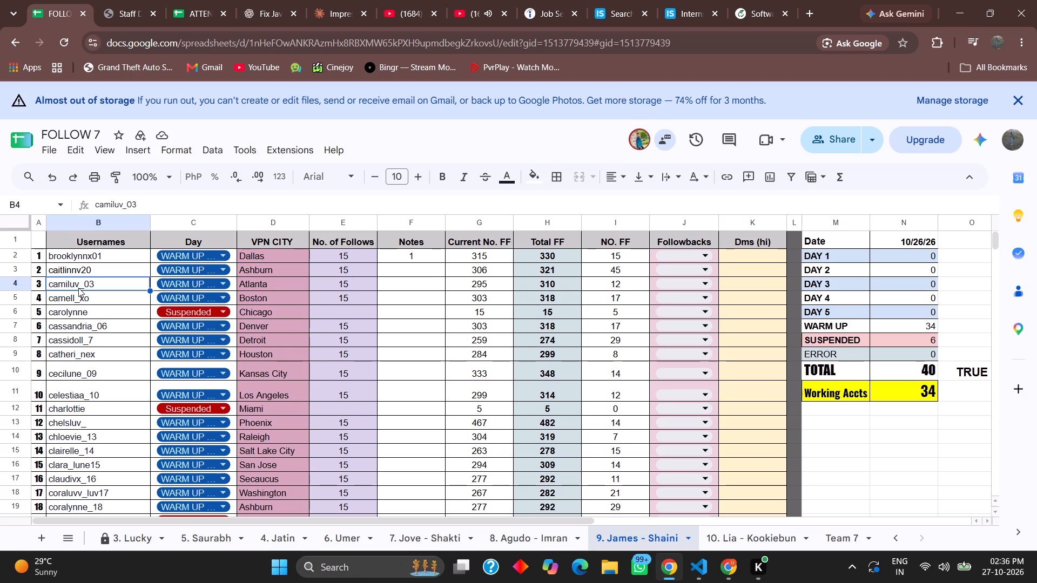
pyautogui.press('Down')
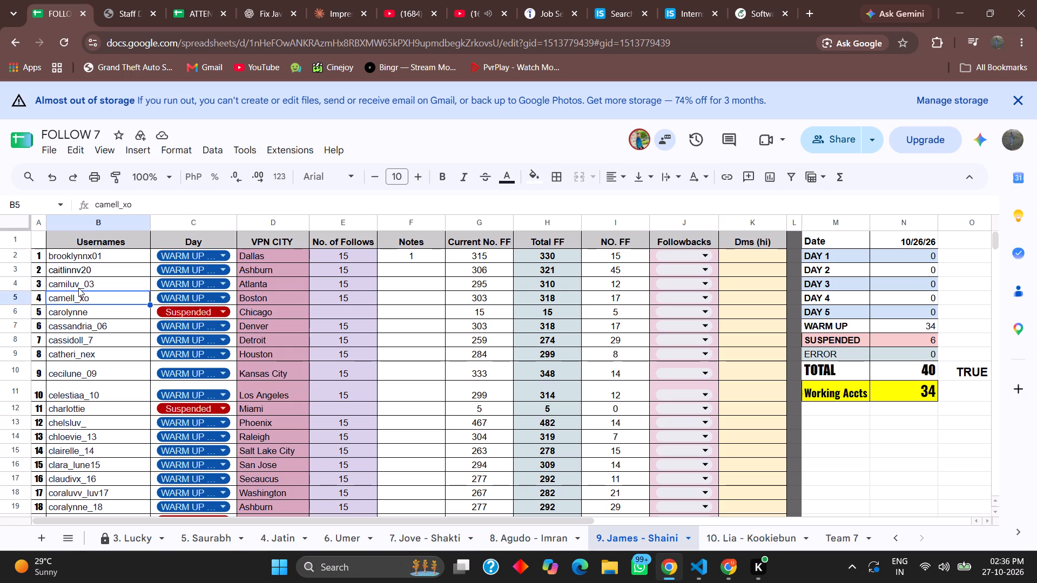
# Return to the 6. Umer sheet and set No. of Follows for account 6 (row 7) to 48.
pyautogui.click(359, 540)
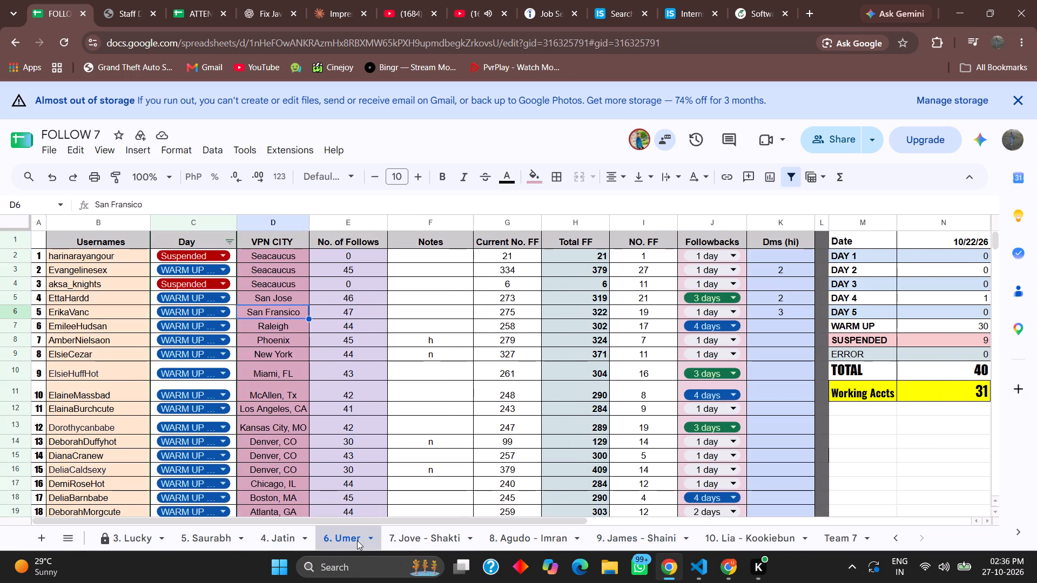
pyautogui.click(355, 540)
pyautogui.click(355, 540)
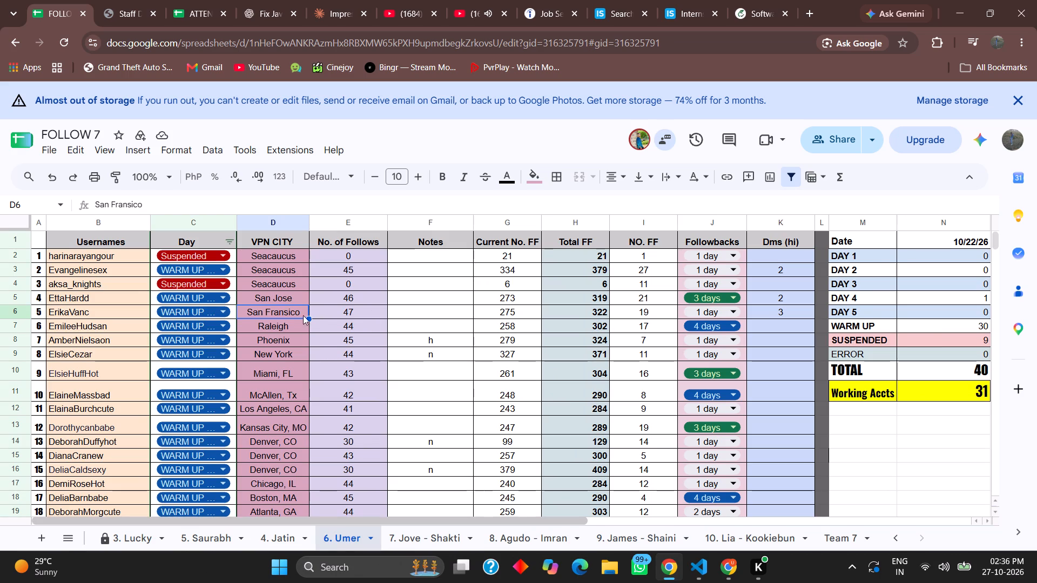
pyautogui.click(271, 327)
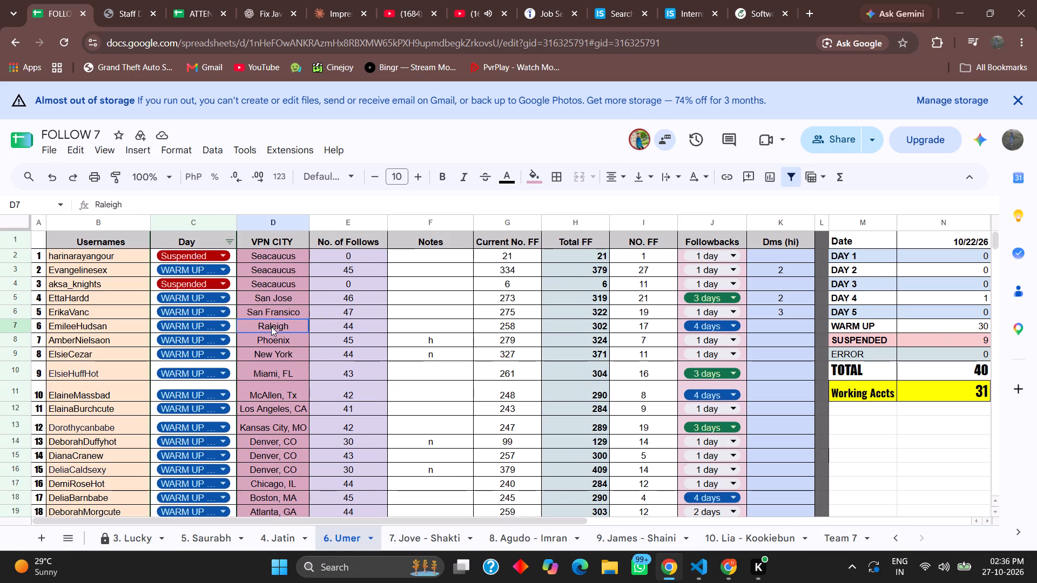
pyautogui.press('Right')
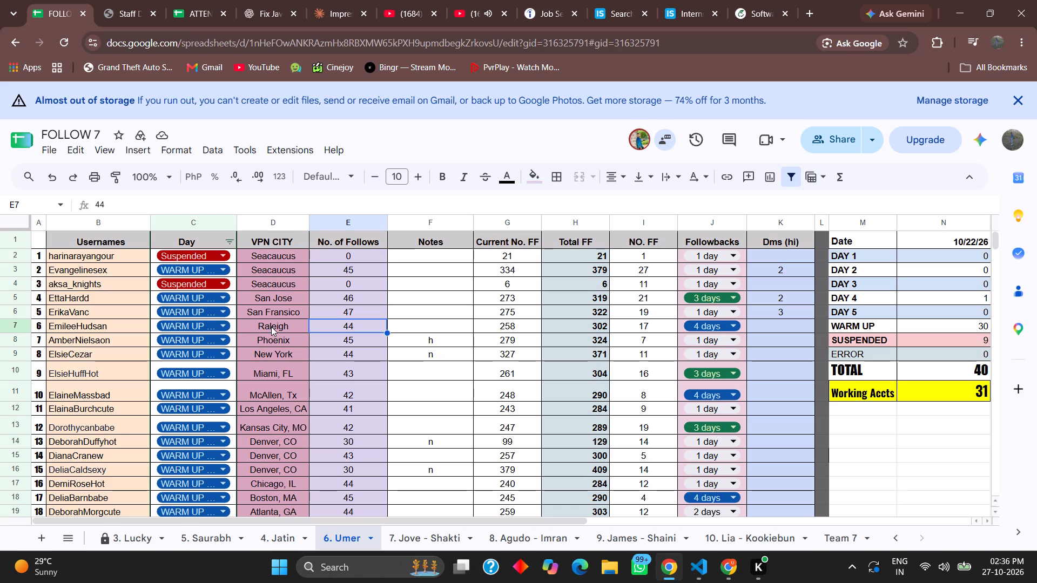
pyautogui.write('48')
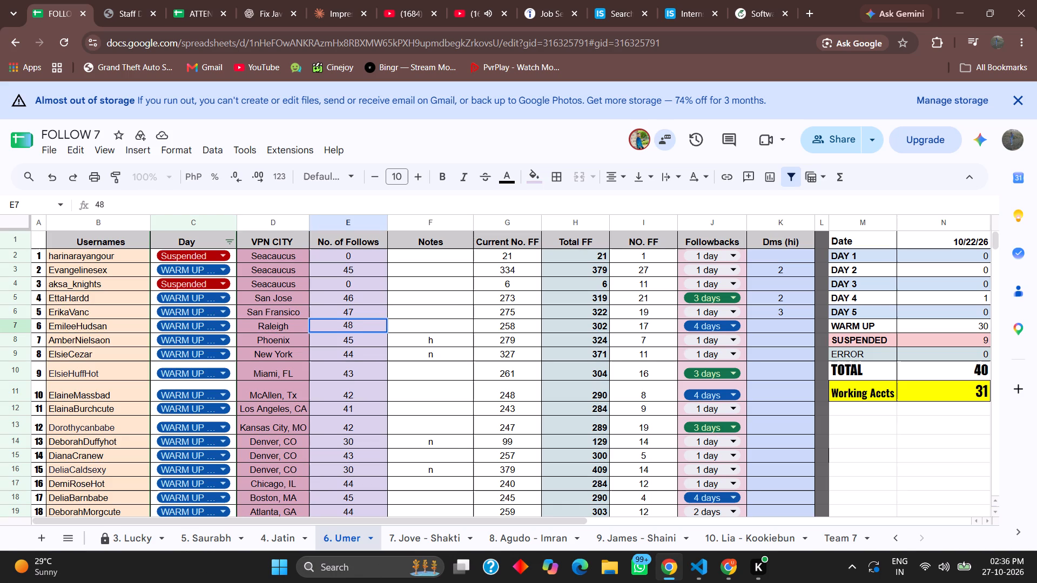
pyautogui.press('Right')
# Set the Current No. FF value for account 6 (row 7) to 286.
pyautogui.press('Right')
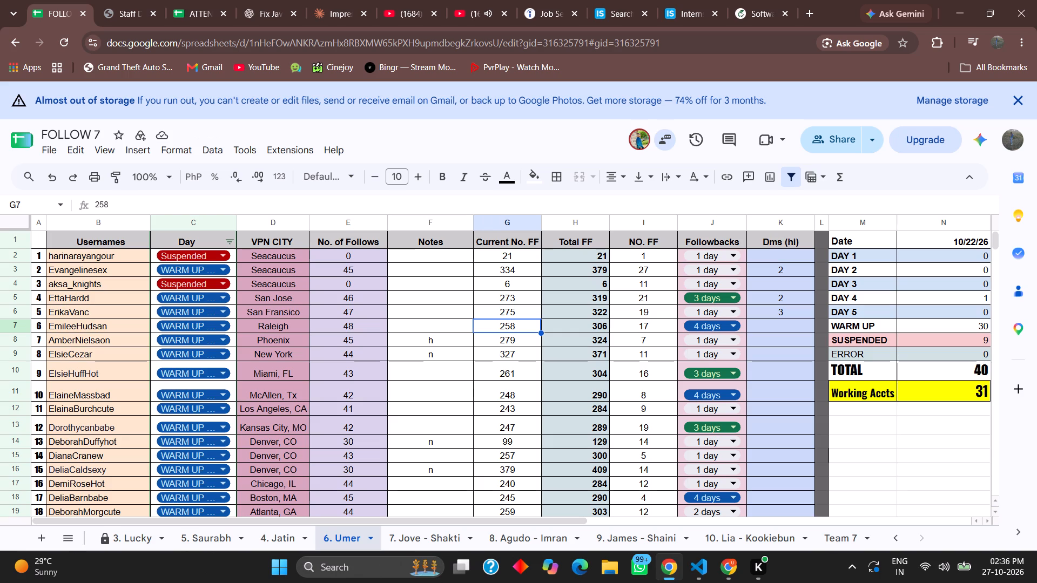
pyautogui.write('28')
pyautogui.press('6')
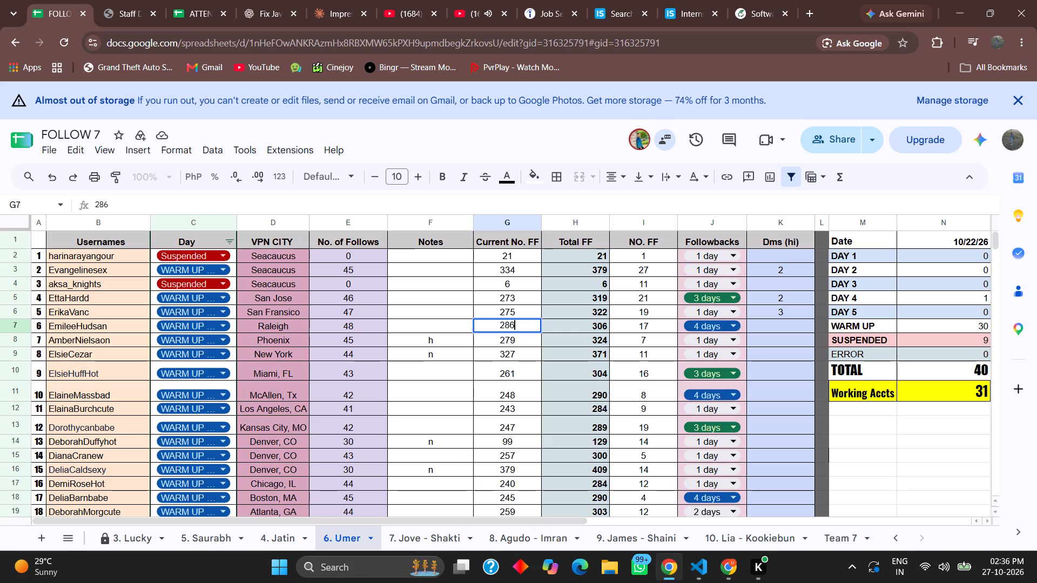
pyautogui.press('BackSpace')
pyautogui.press('6')
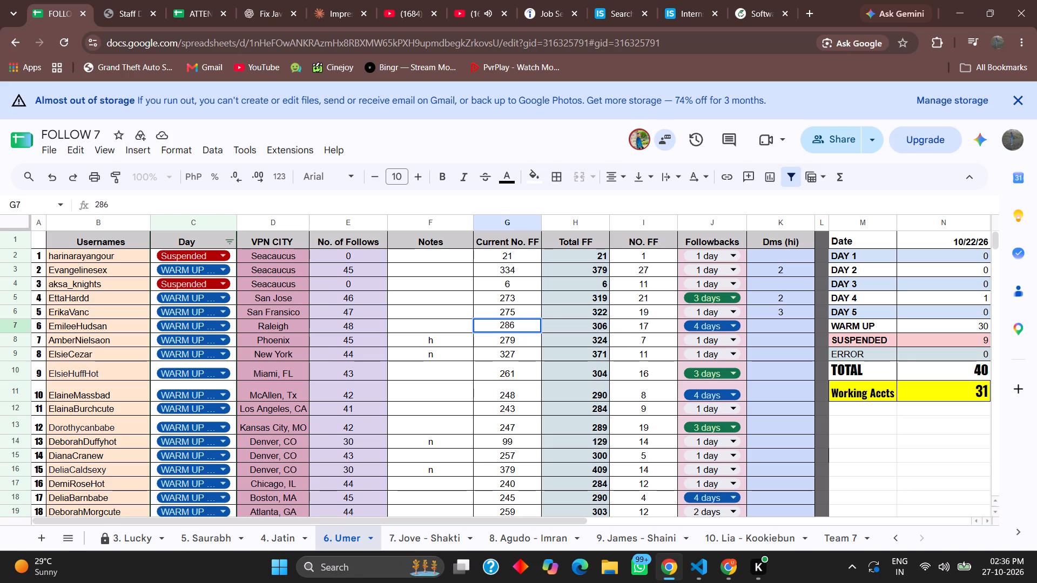
pyautogui.press('Right')
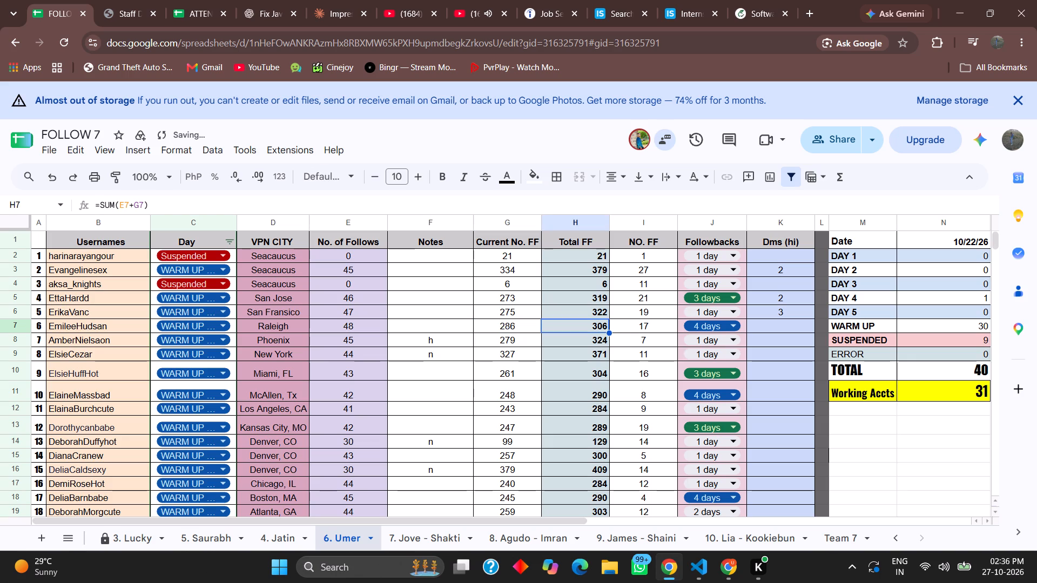
# Set the NO. FF value for account 6 (row 7) to 22 and its Followbacks option to 3 days.
pyautogui.press('Right')
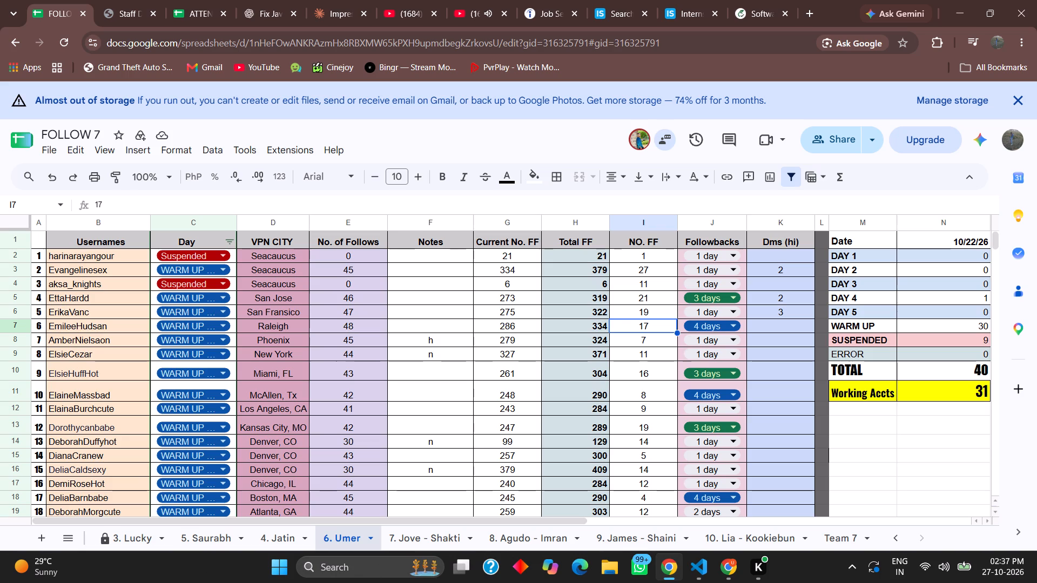
pyautogui.write('22')
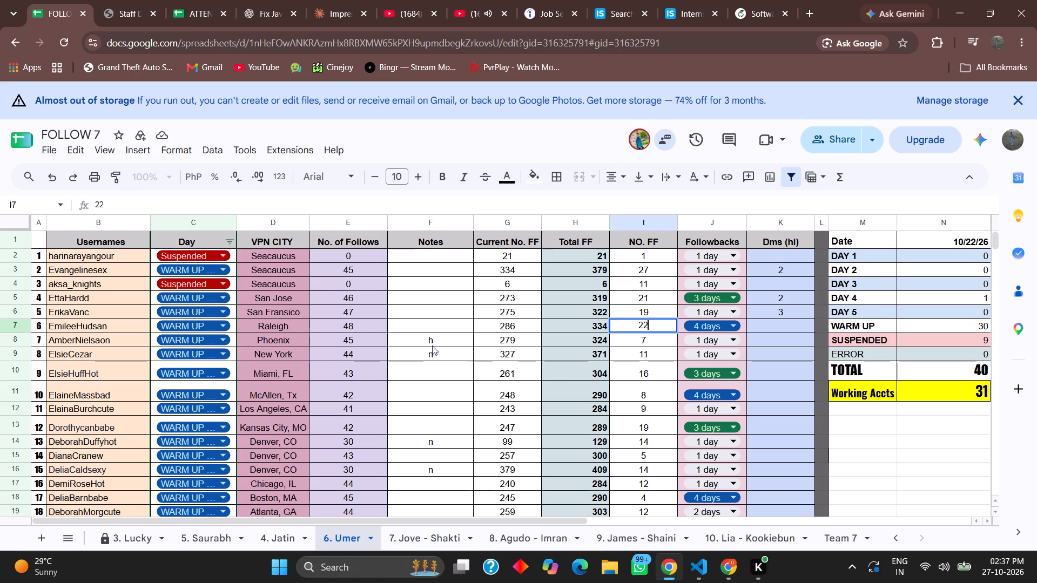
pyautogui.click(724, 329)
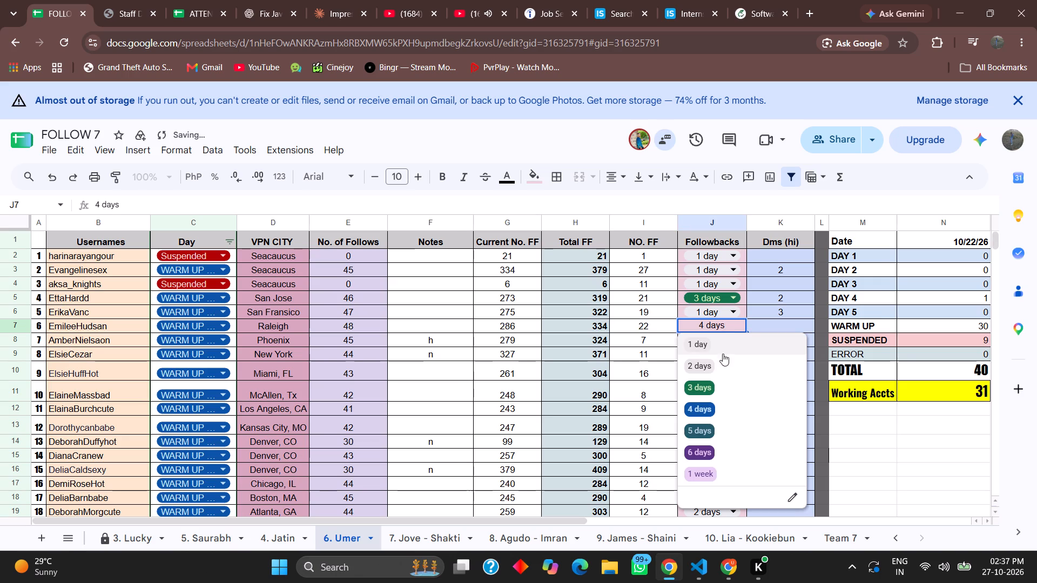
pyautogui.click(710, 385)
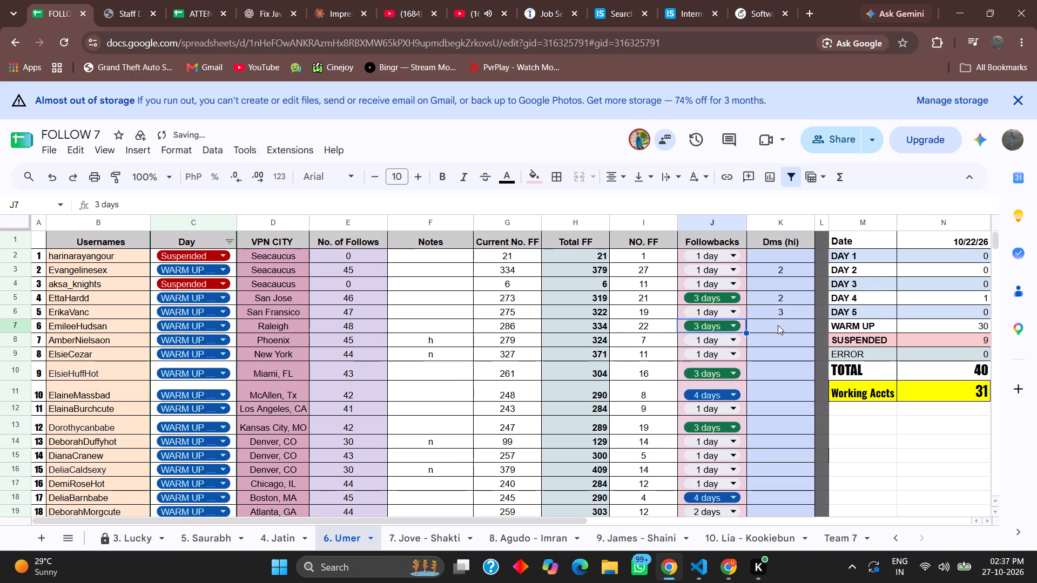
# Enter 5 as the Dms (hi) value for account 6 (row 7) and return to its VPN CITY cell.
pyautogui.click(783, 328)
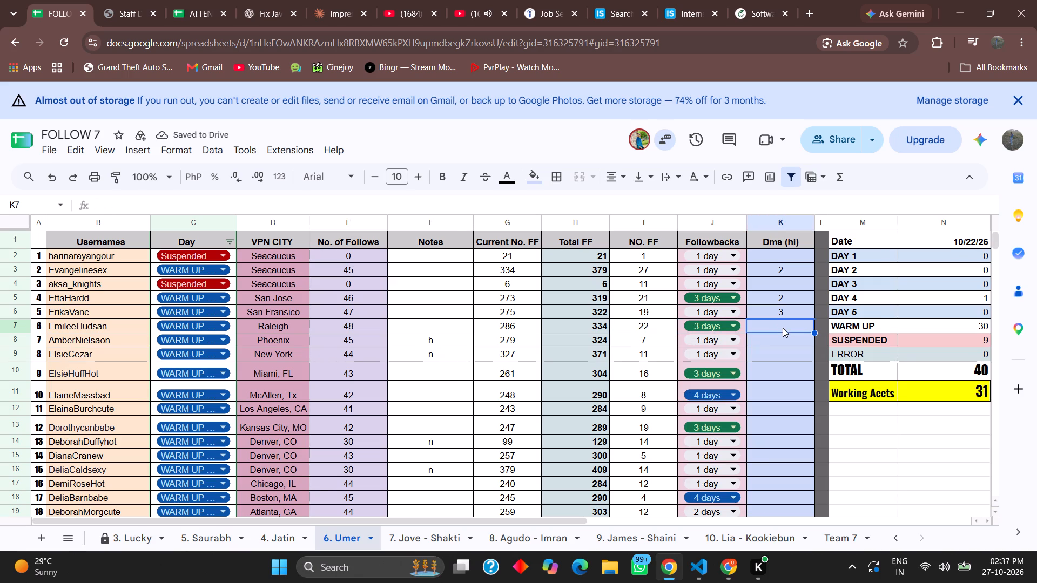
pyautogui.press('5')
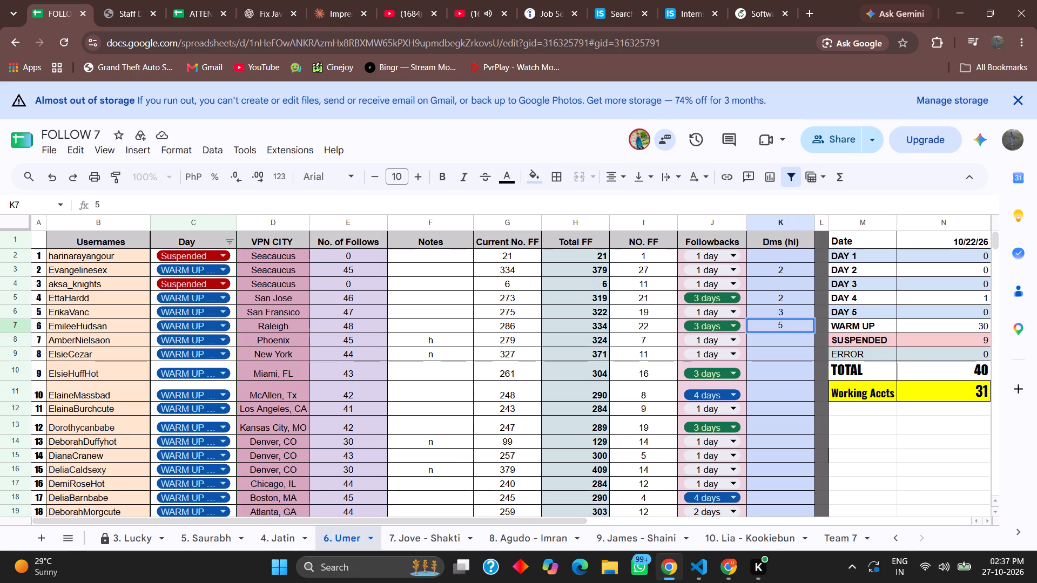
pyautogui.press('Left')
pyautogui.press('Left')
pyautogui.press('Left')
pyautogui.press('Left')
pyautogui.press('Left')
pyautogui.press('Left')
pyautogui.press('Left')
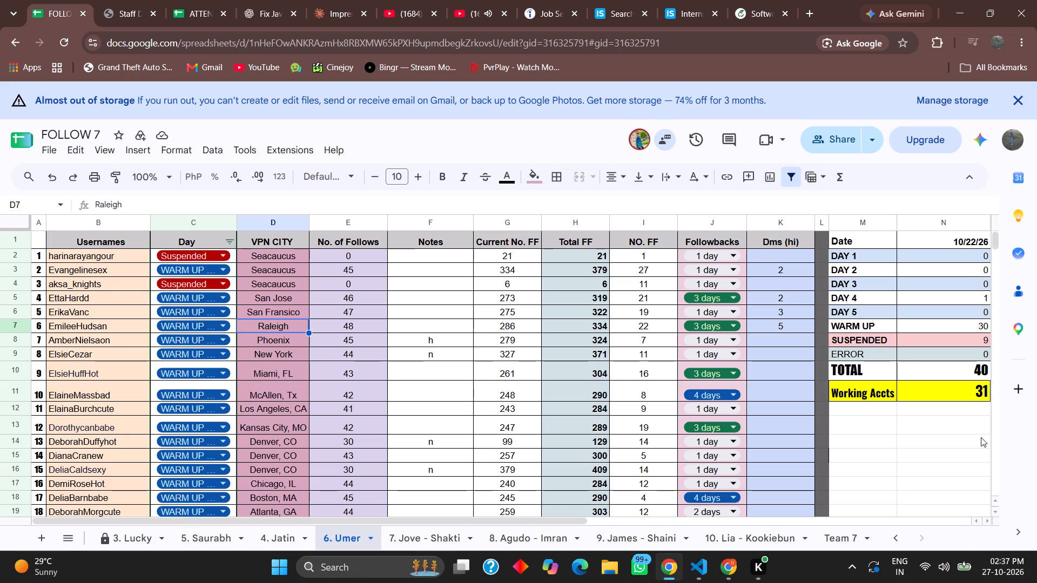
# Open the 9. James - Shaini sheet to view its account entries.
pyautogui.click(606, 538)
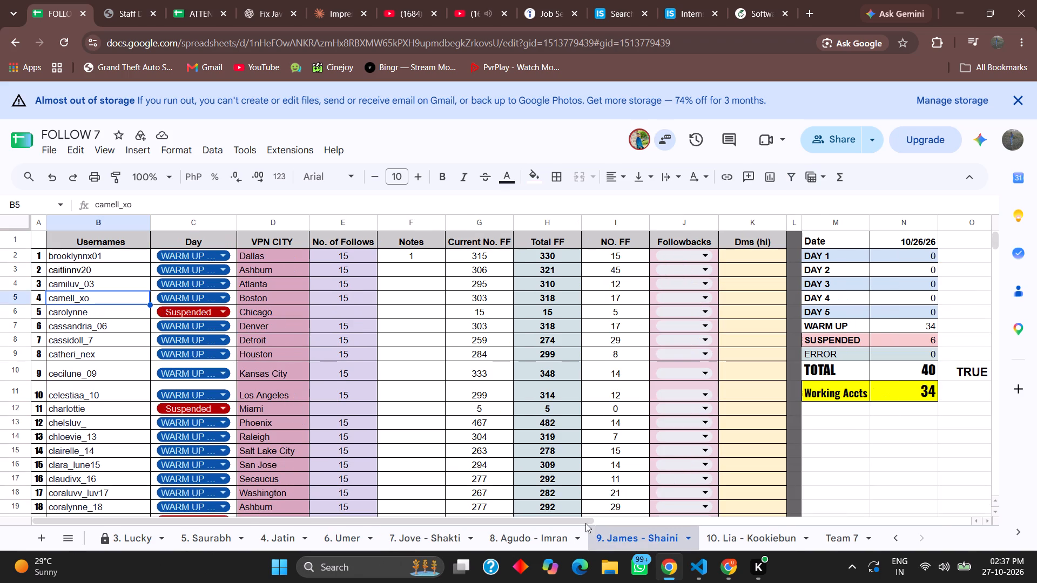
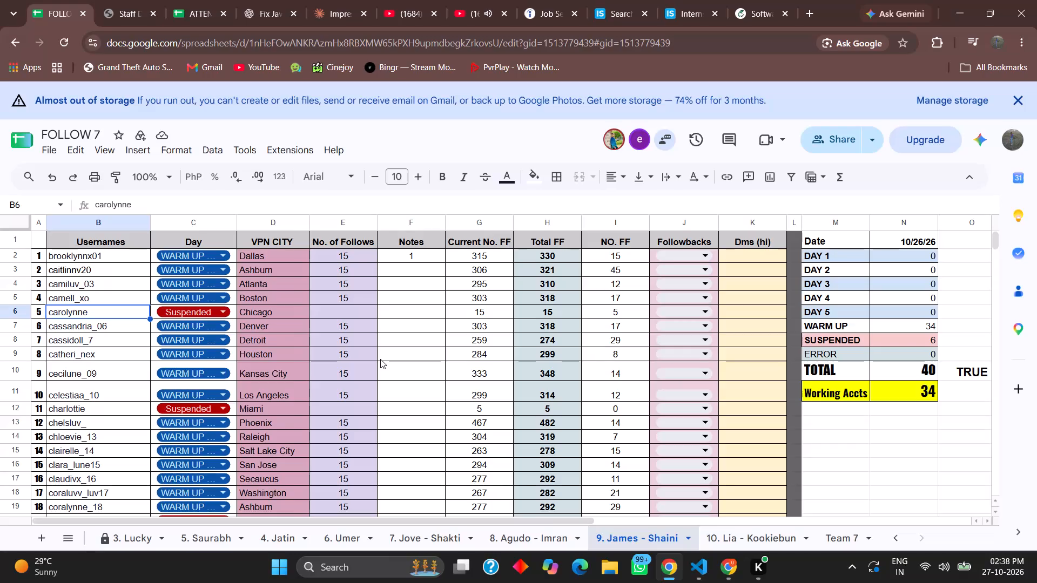
# Move to the username of account 6 (row 7) on the 9. James - Shaini sheet.
pyautogui.press('Down')
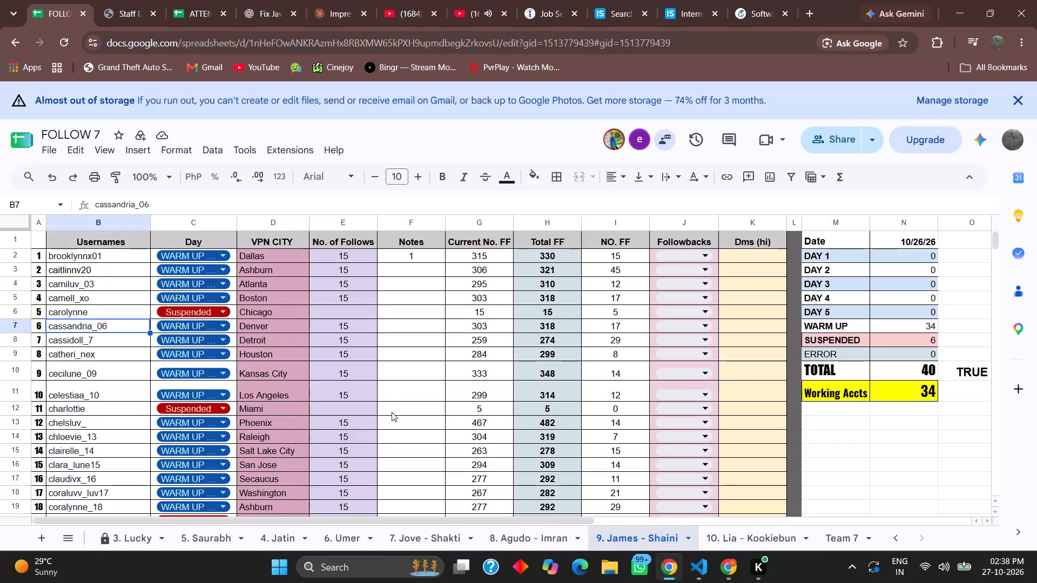
# On the 6. Umer sheet, set account 7's (row 8) Current No. FF to 310 and NO. FF to 11.
pyautogui.click(340, 541)
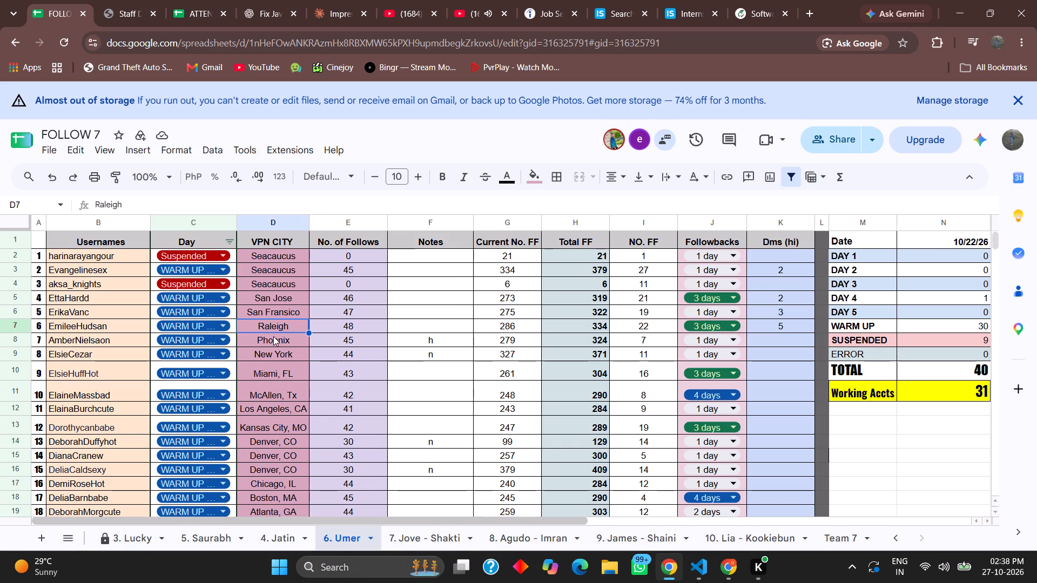
pyautogui.press('Down')
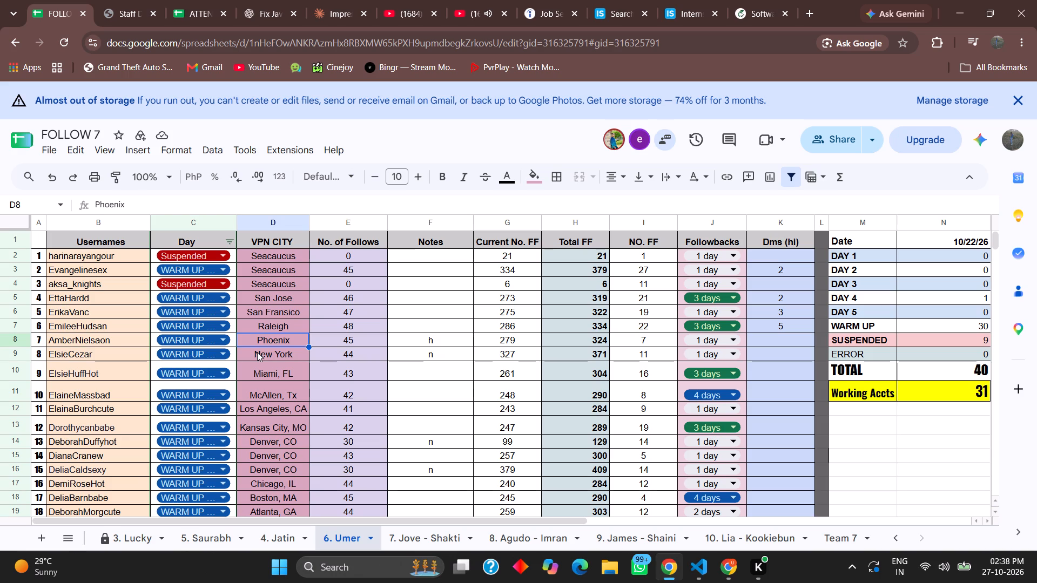
pyautogui.press('Right')
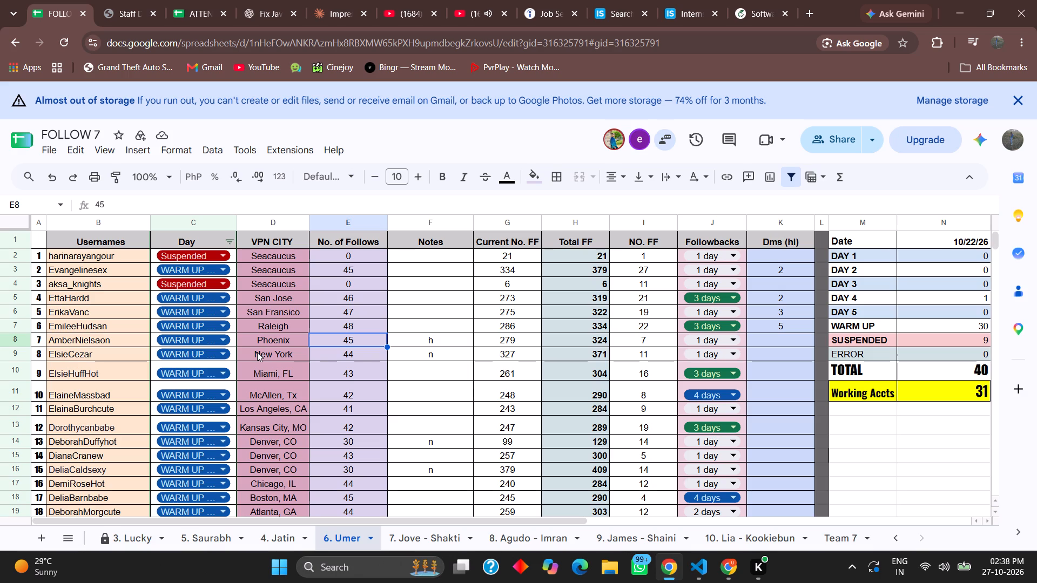
pyautogui.press('Right')
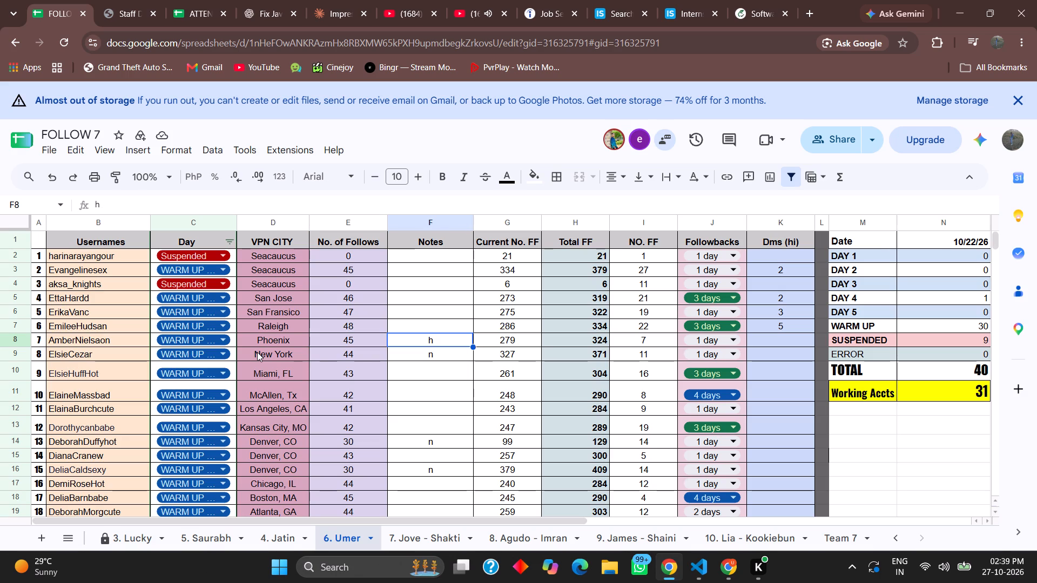
pyautogui.press('Right')
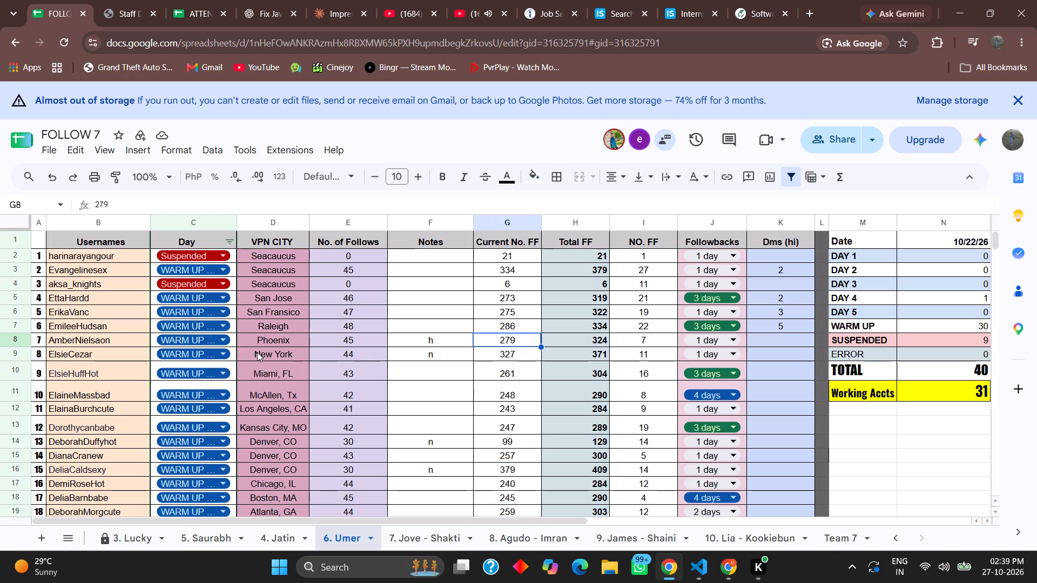
pyautogui.write('310')
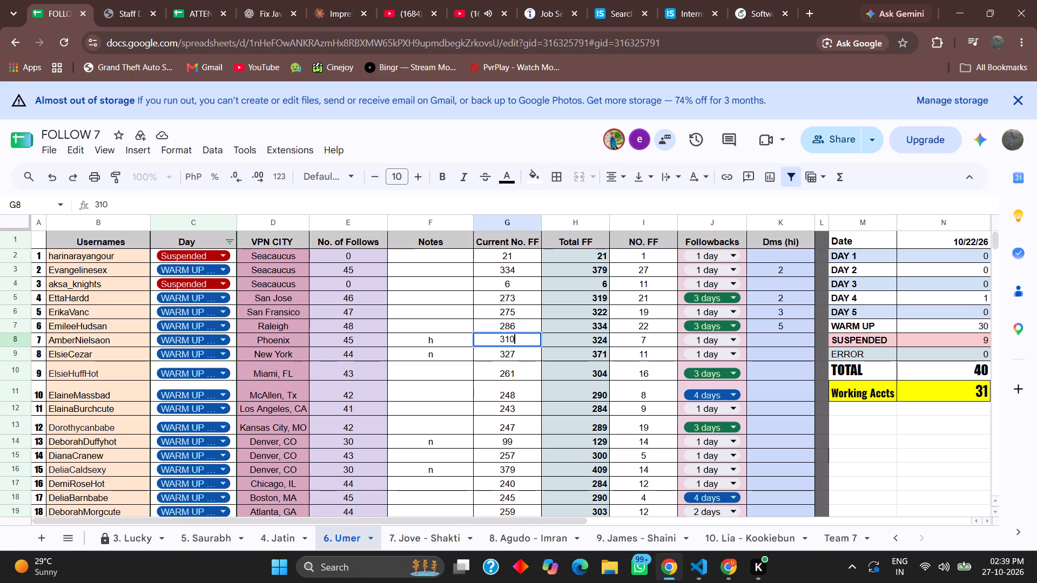
pyautogui.press('Right')
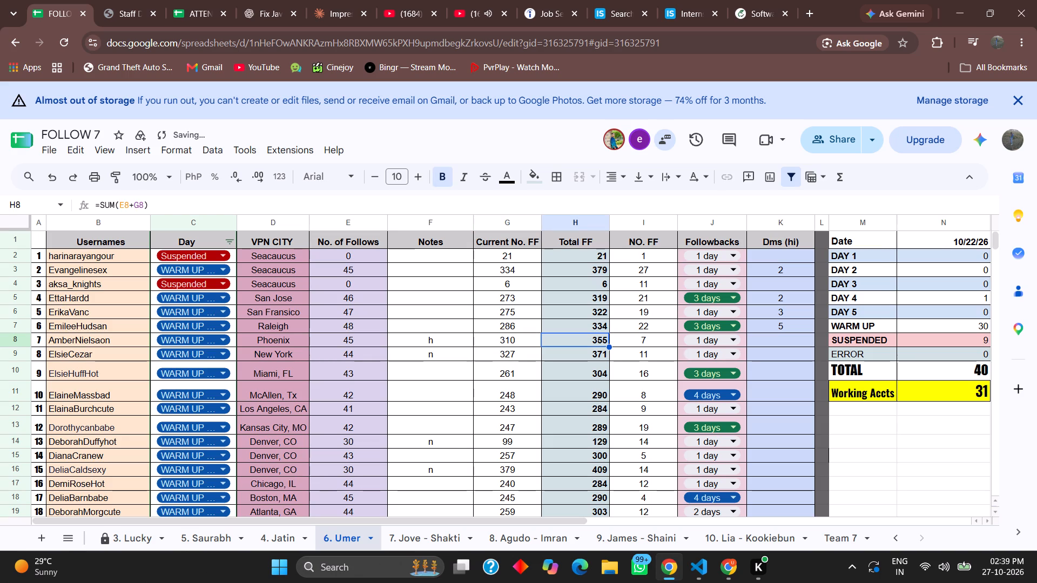
pyautogui.press('Right')
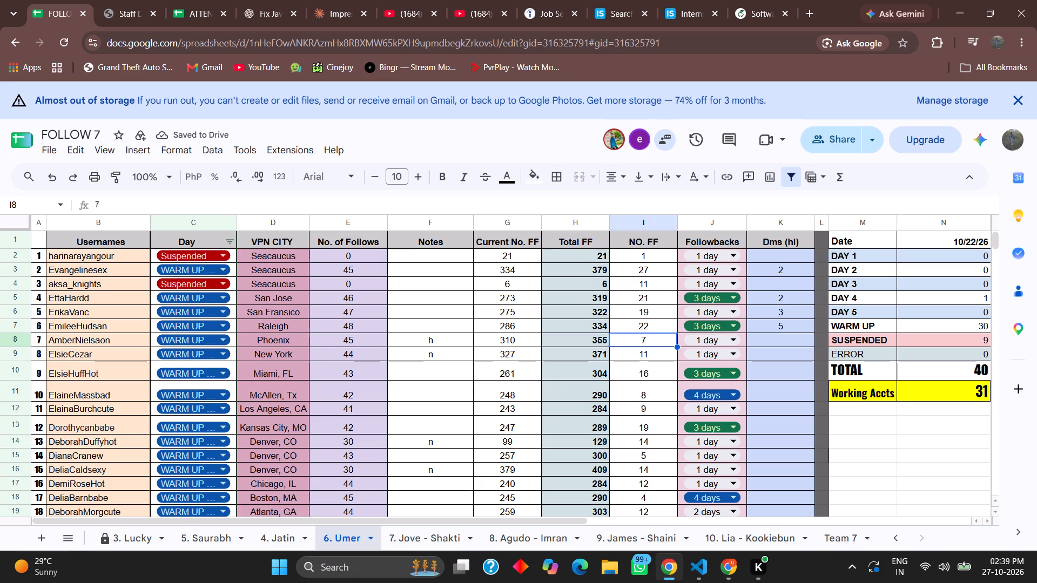
pyautogui.write('11')
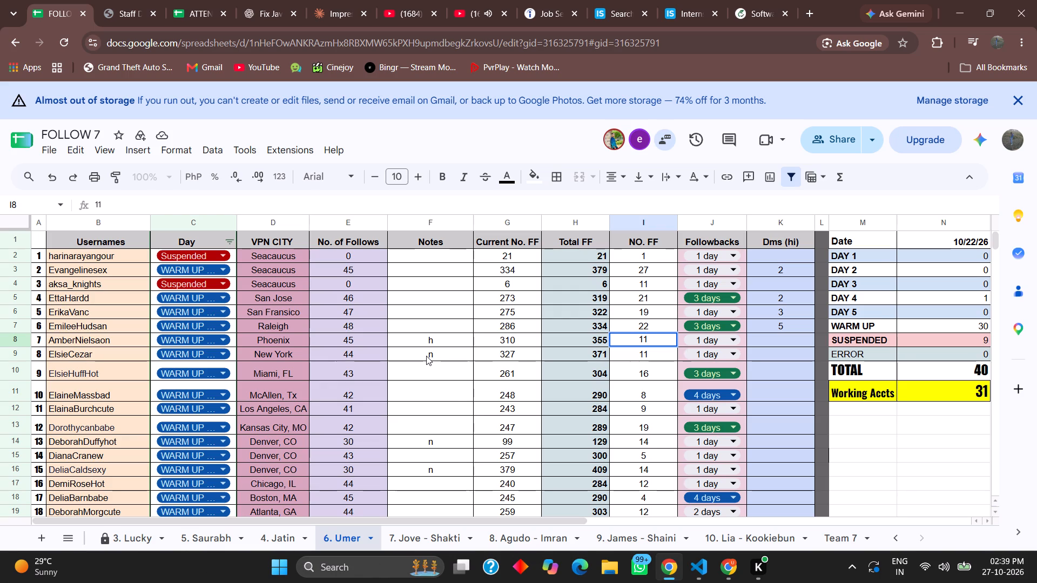
pyautogui.press('Right')
# Enter 8 as the Dms (hi) value for account 7 (row 8) and return to its VPN CITY cell.
pyautogui.press('Right')
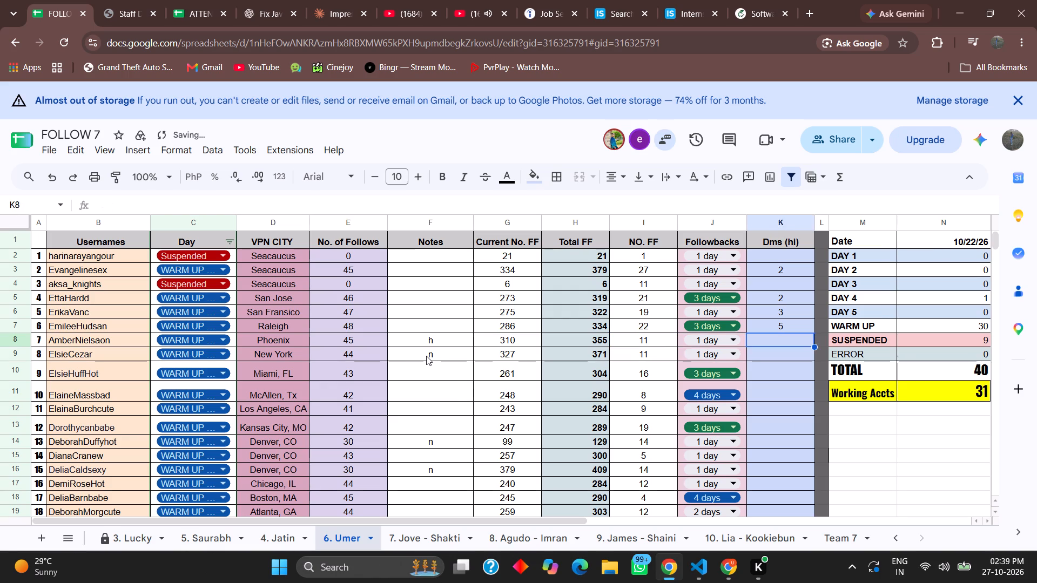
pyautogui.press('8')
pyautogui.press('Left')
pyautogui.press('Left')
pyautogui.press('Left')
pyautogui.press('Left')
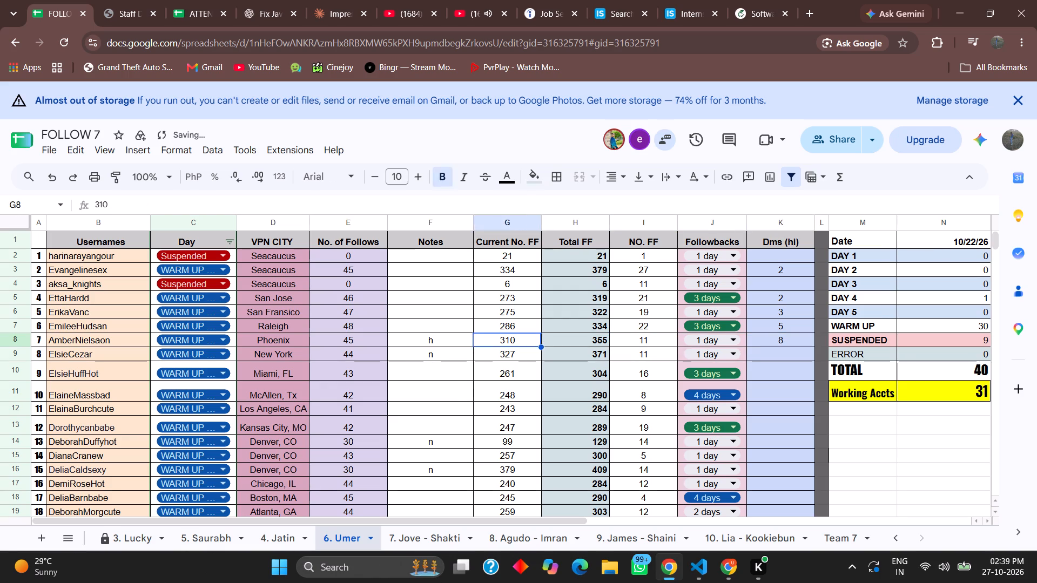
pyautogui.press('Left')
pyautogui.press('Left')
pyautogui.press('Left')
pyautogui.press('Left')
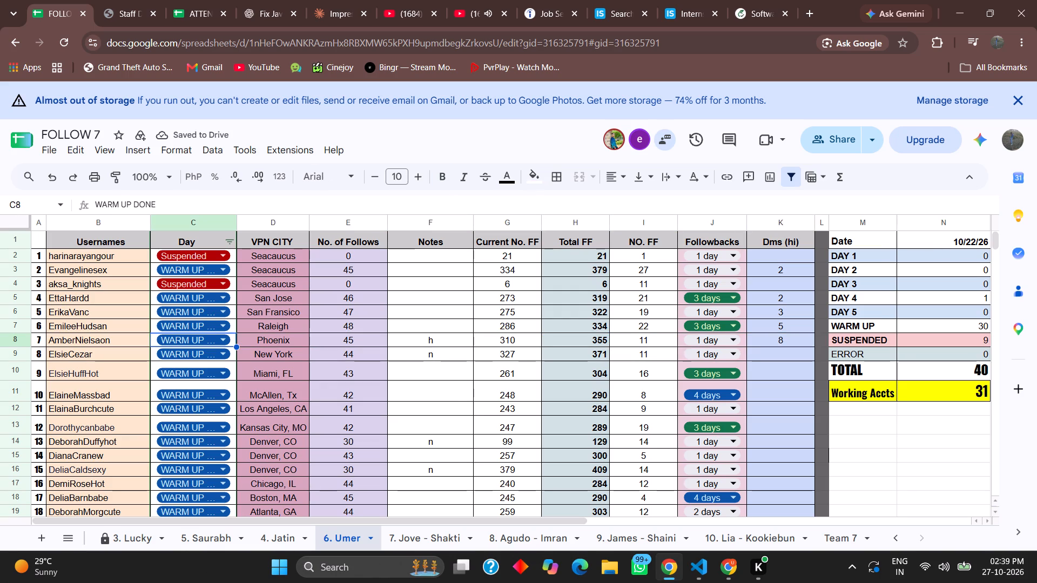
pyautogui.press('Right')
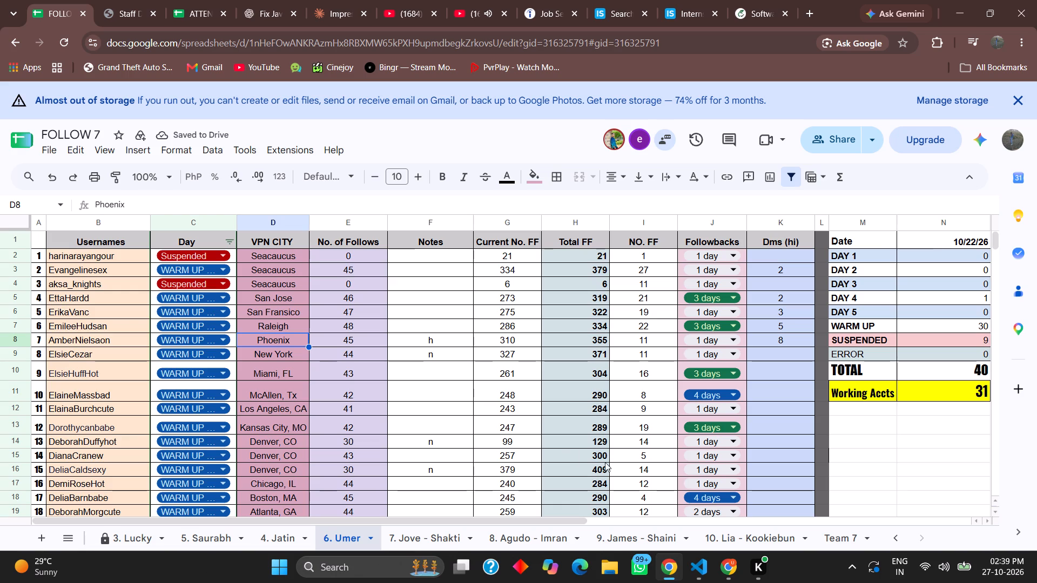
# Open the 9. James - Shaini sheet and move down to the username of account 8 (row 9).
pyautogui.click(623, 531)
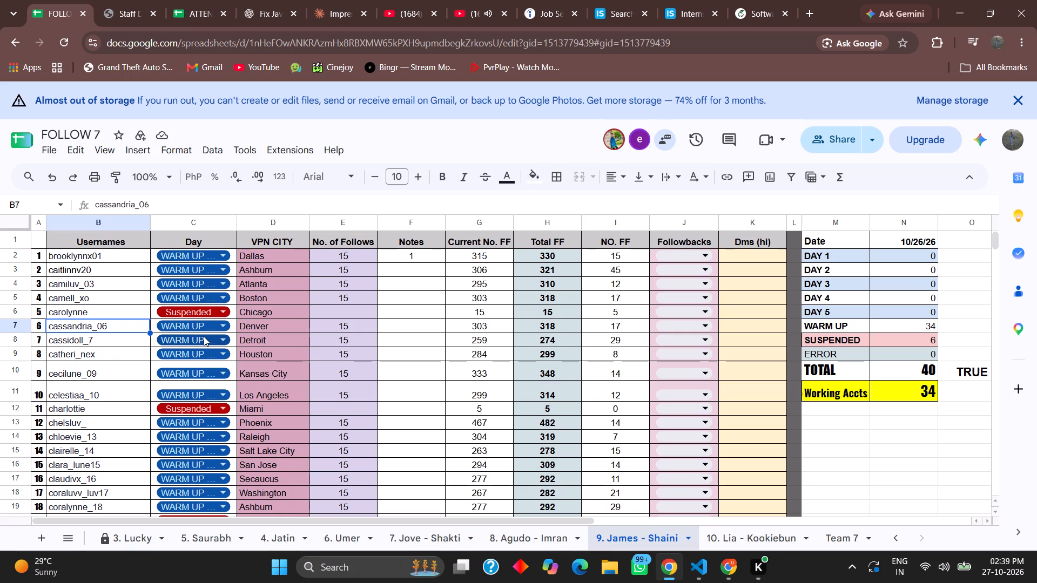
pyautogui.press('Down')
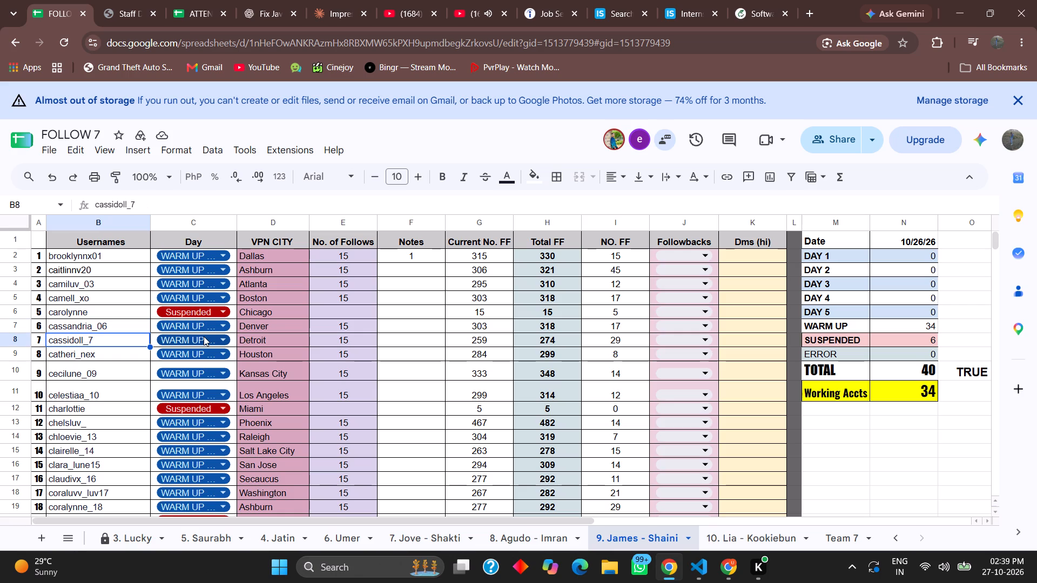
pyautogui.press('Down')
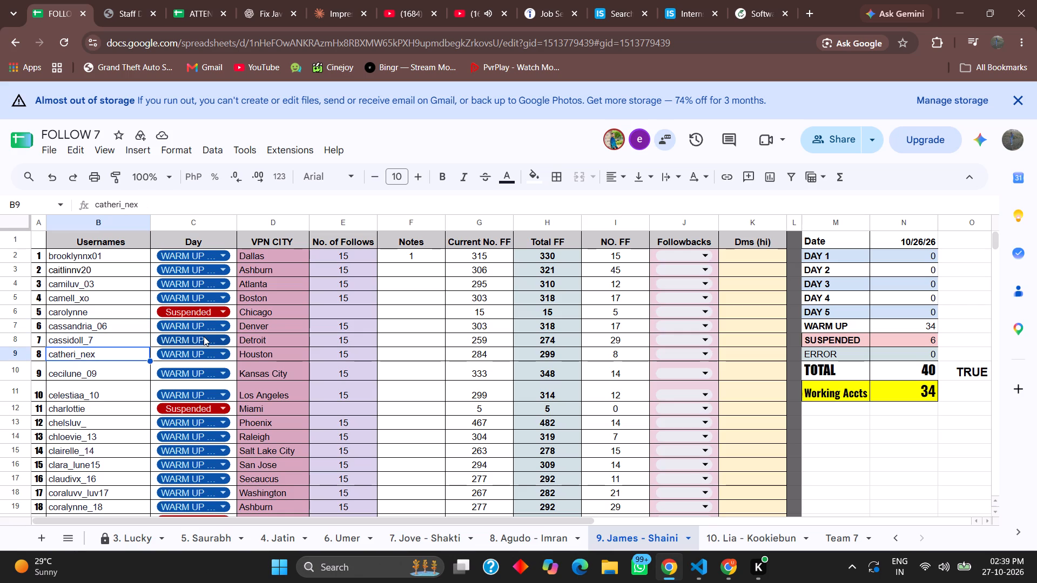
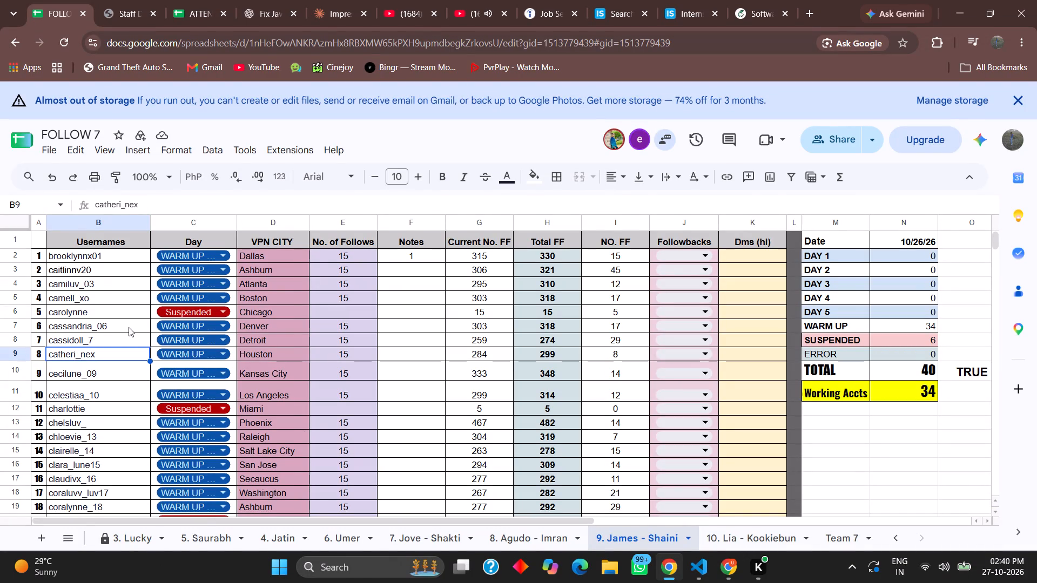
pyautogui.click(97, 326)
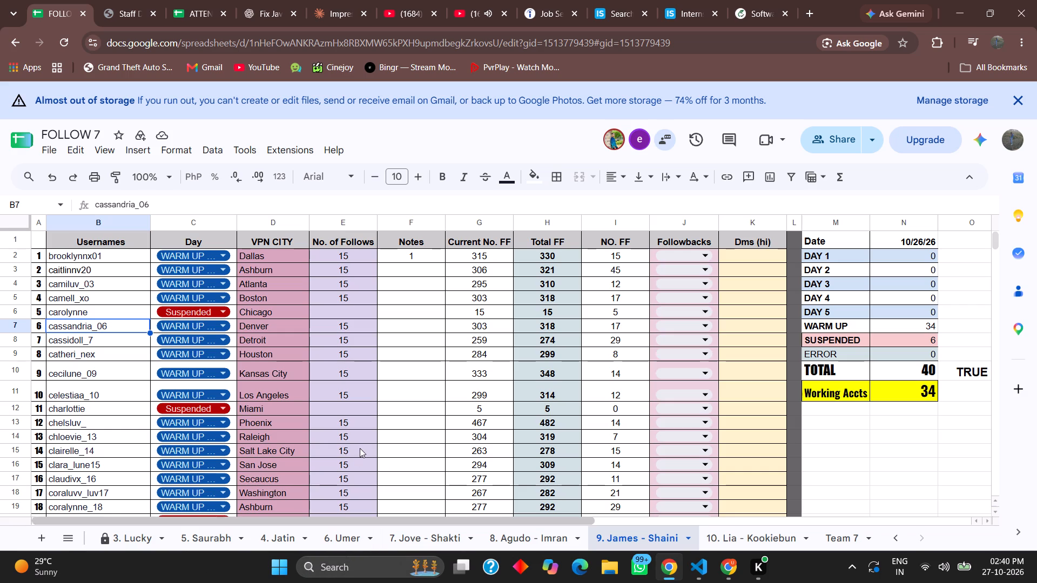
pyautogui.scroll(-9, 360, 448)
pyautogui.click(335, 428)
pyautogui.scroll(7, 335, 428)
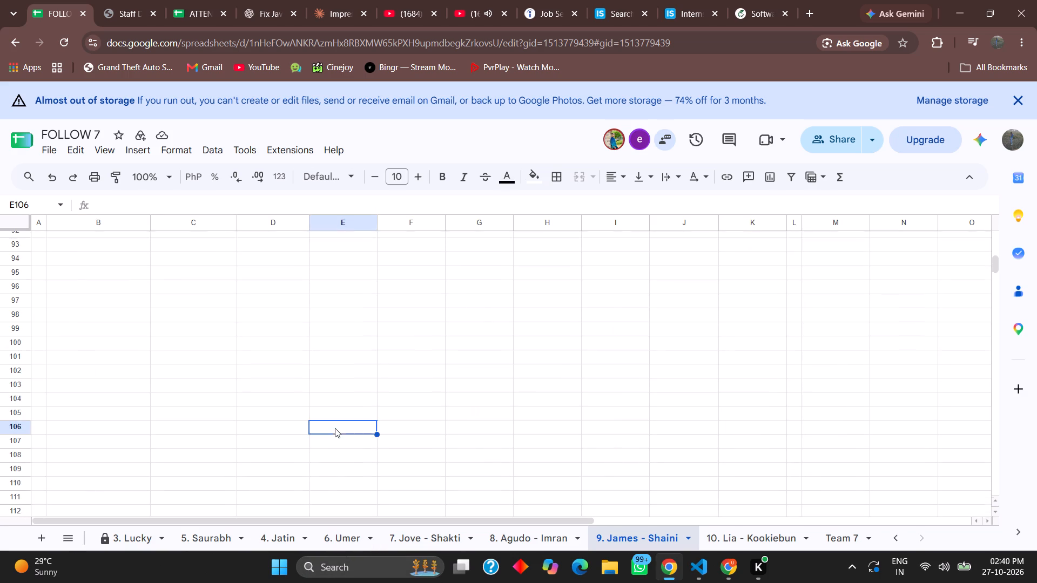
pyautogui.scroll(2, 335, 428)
# Return to the 6. Umer sheet and go to the VPN CITY cell of account 8 (row 9).
pyautogui.click(345, 534)
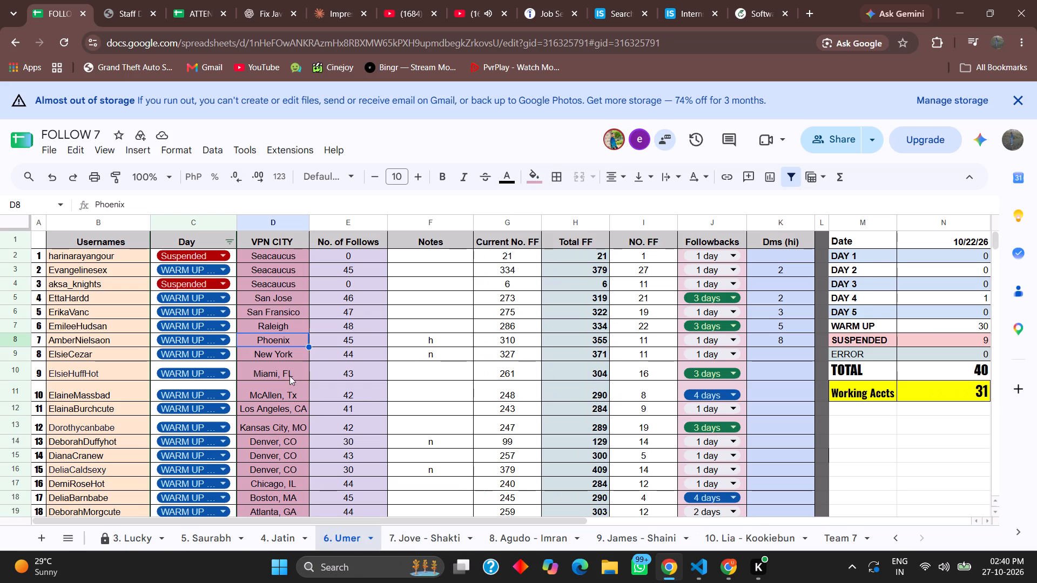
pyautogui.click(279, 351)
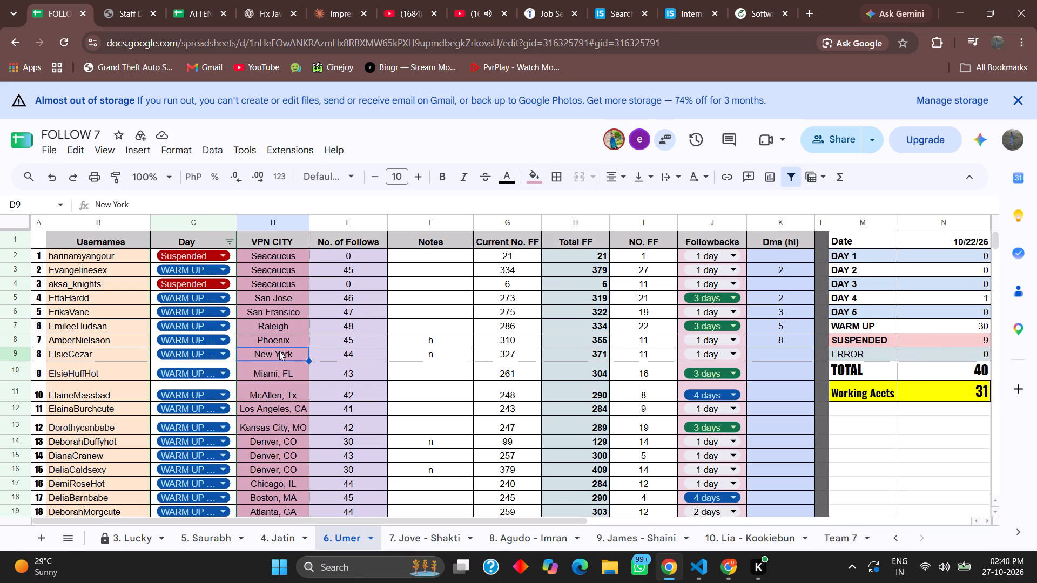